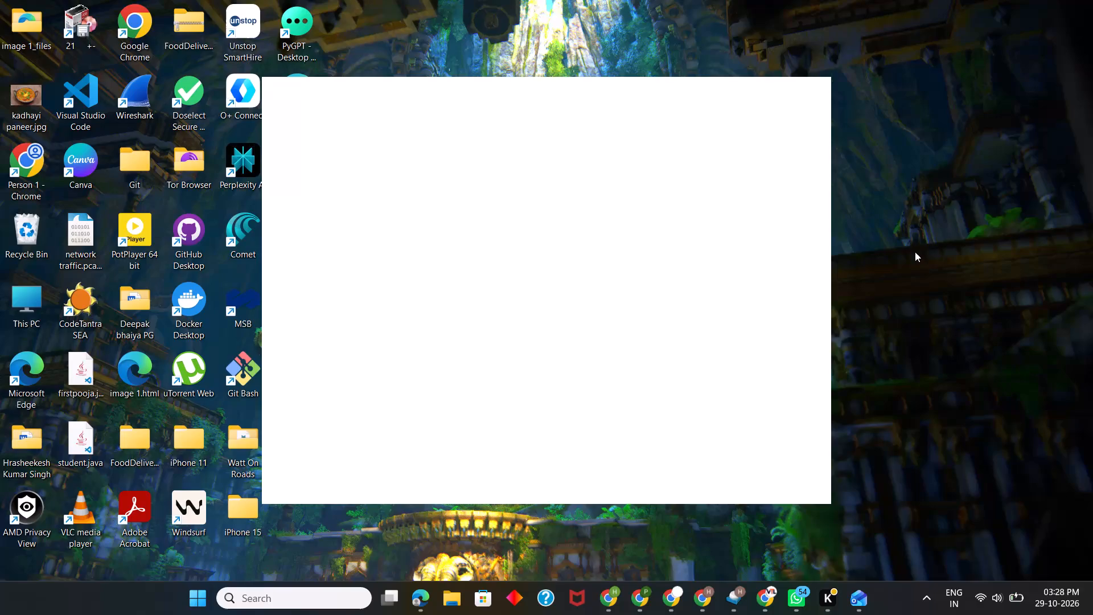
# Refresh the Windows desktop.
pyautogui.click(882, 249)
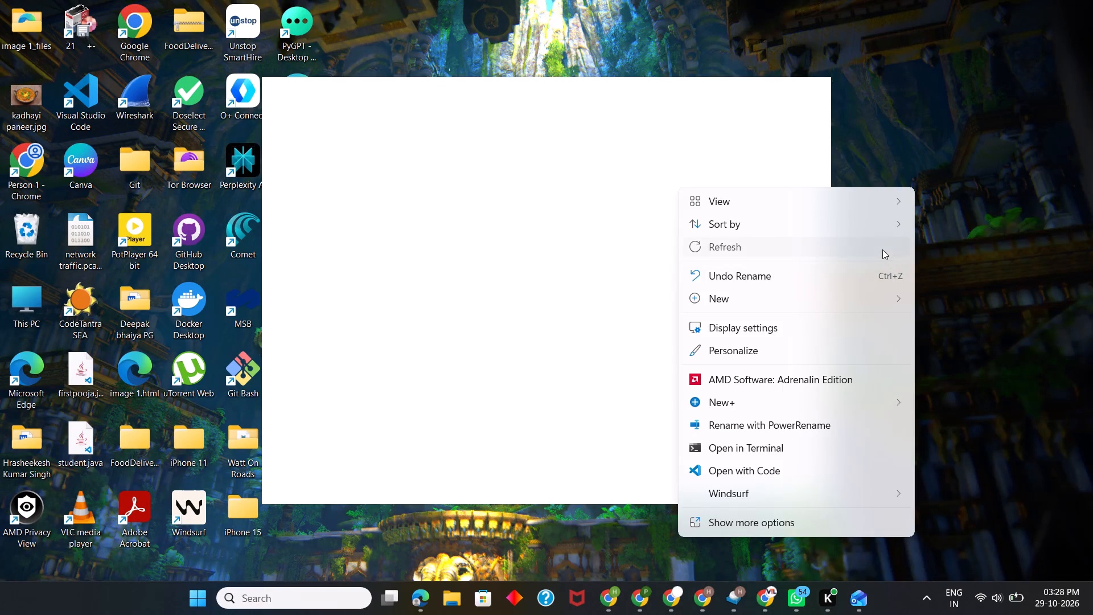
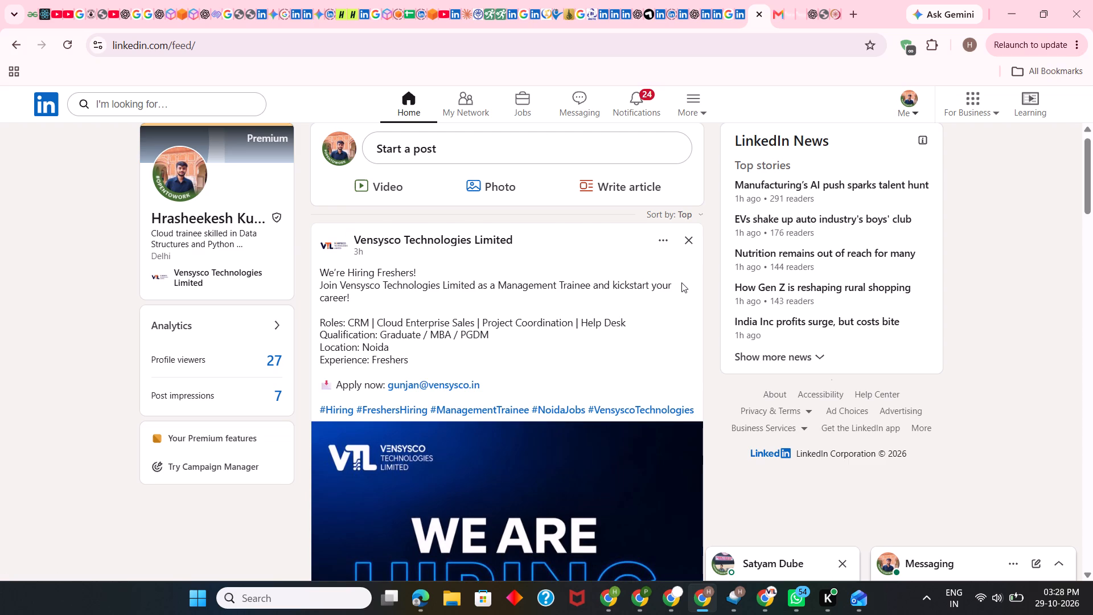
# Browse the LinkedIn feed for hiring posts and expand the Impact Infotech Network Engineer L1 post to read its full job details.
pyautogui.scroll(-2, 681, 282)
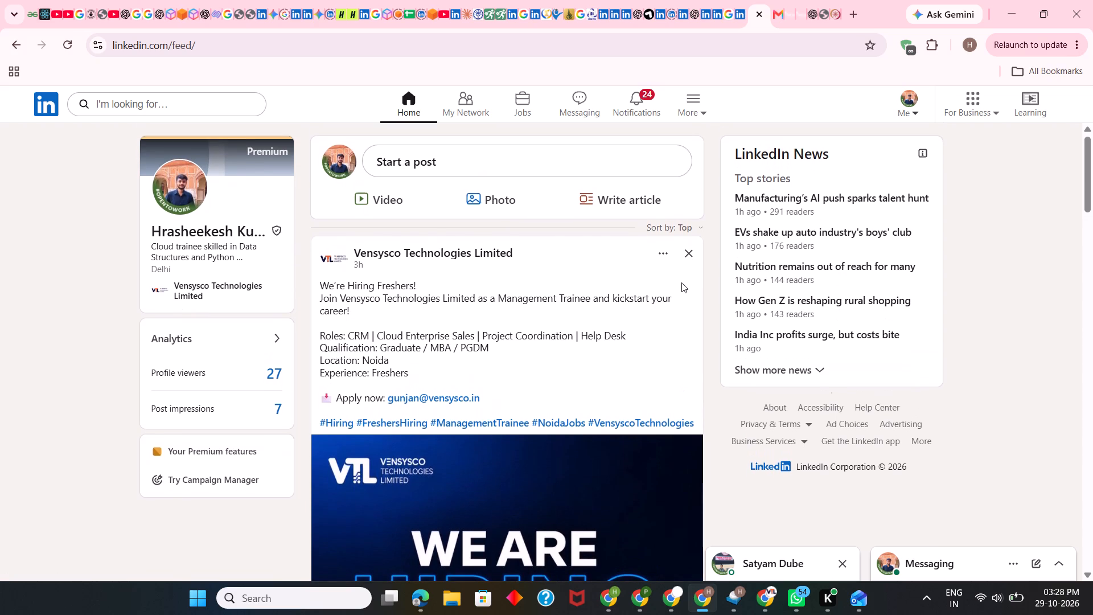
pyautogui.scroll(-3, 681, 282)
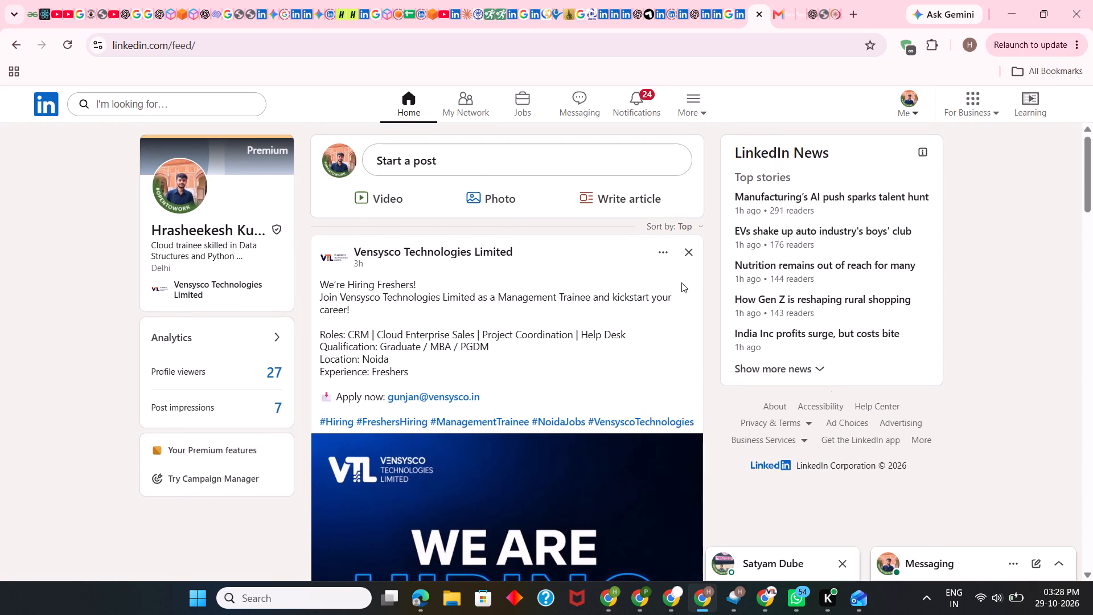
pyautogui.scroll(-2, 681, 282)
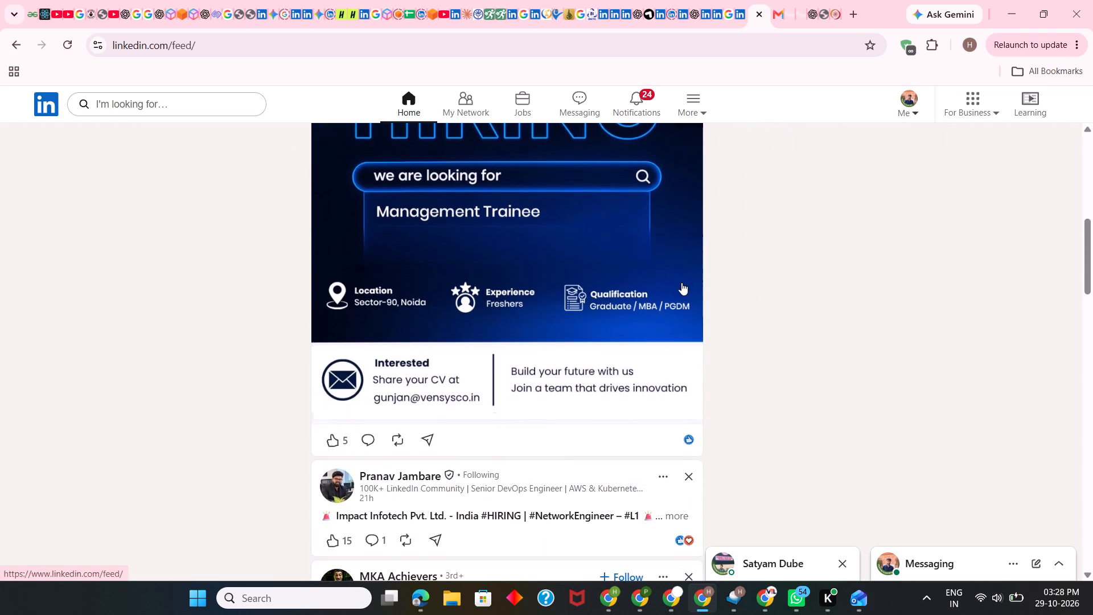
pyautogui.scroll(-4, 681, 282)
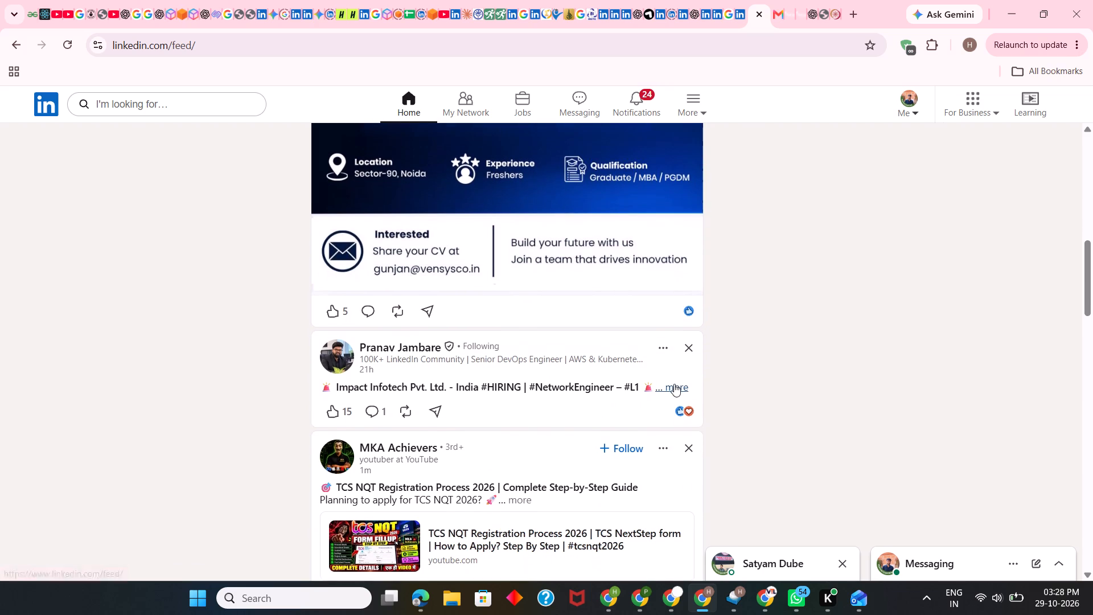
pyautogui.click(674, 384)
pyautogui.scroll(-4, 674, 384)
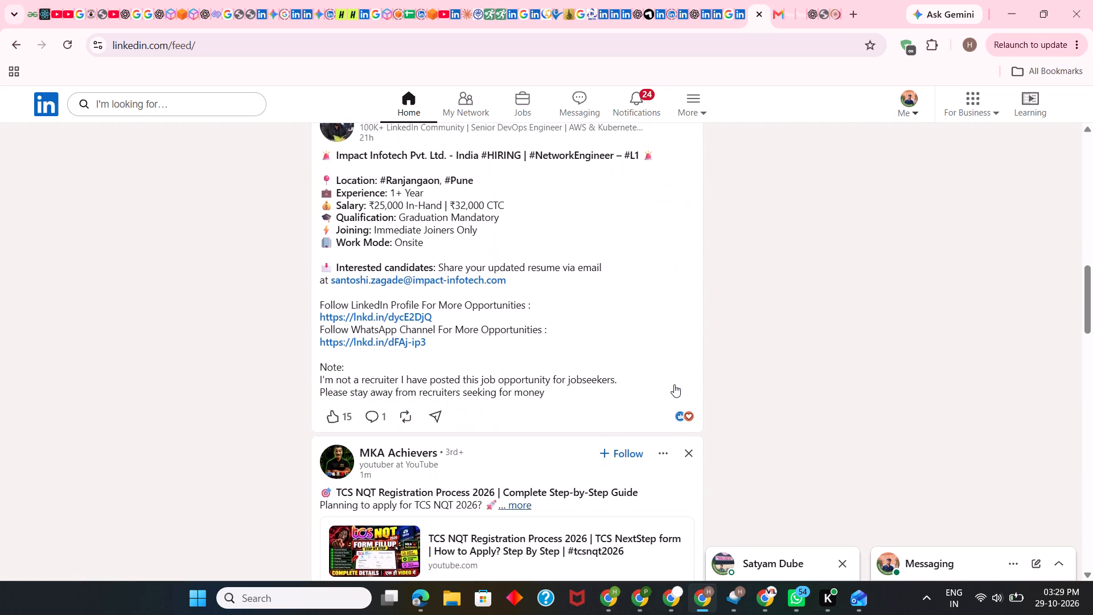
pyautogui.scroll(-1, 674, 384)
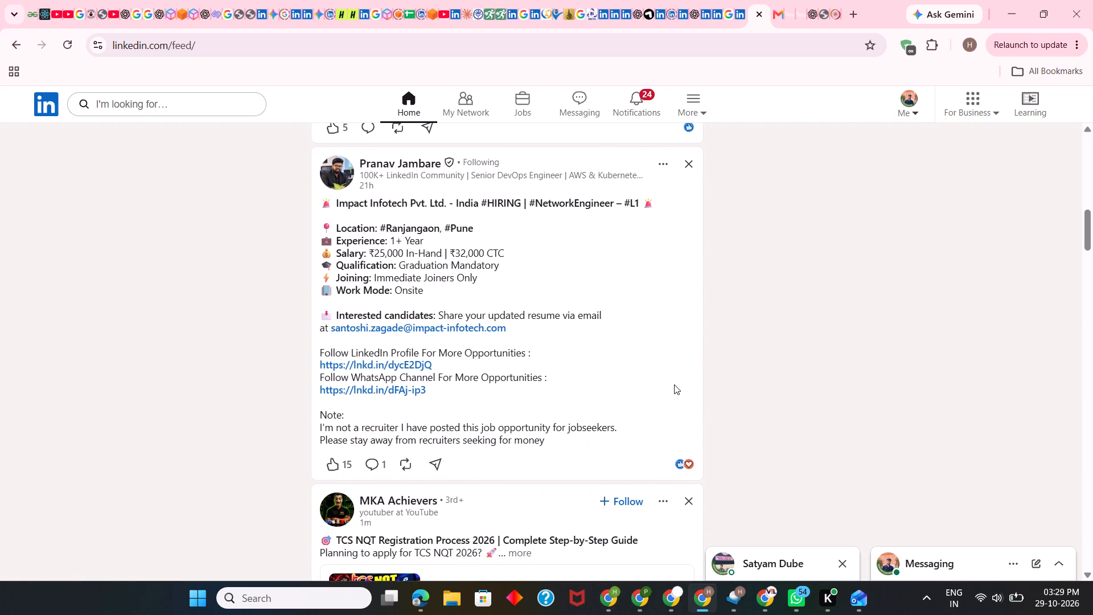
pyautogui.scroll(-2, 674, 384)
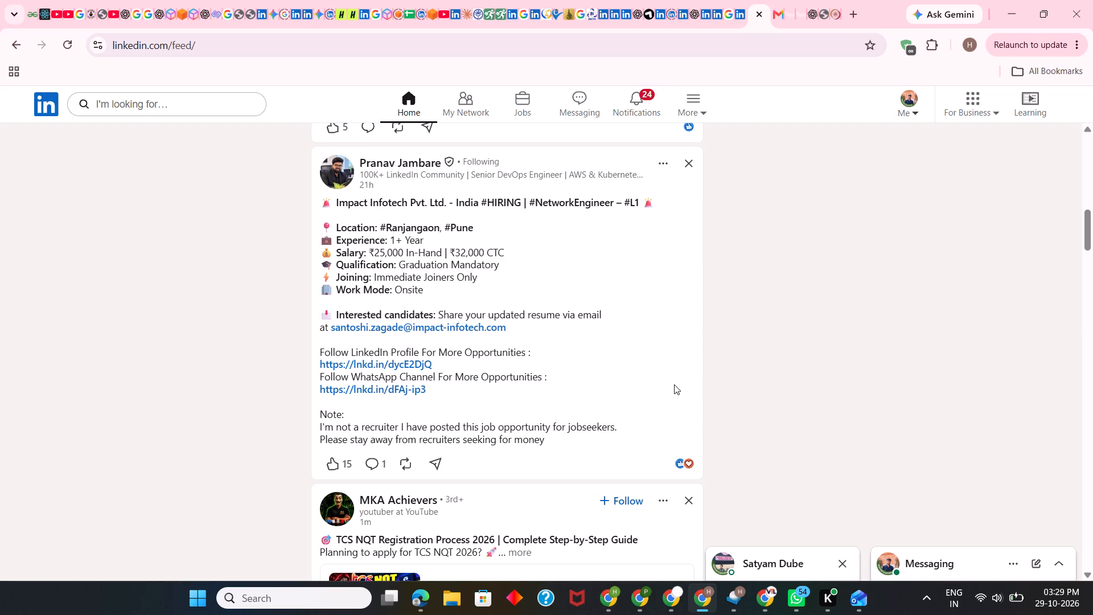
pyautogui.scroll(-1, 674, 384)
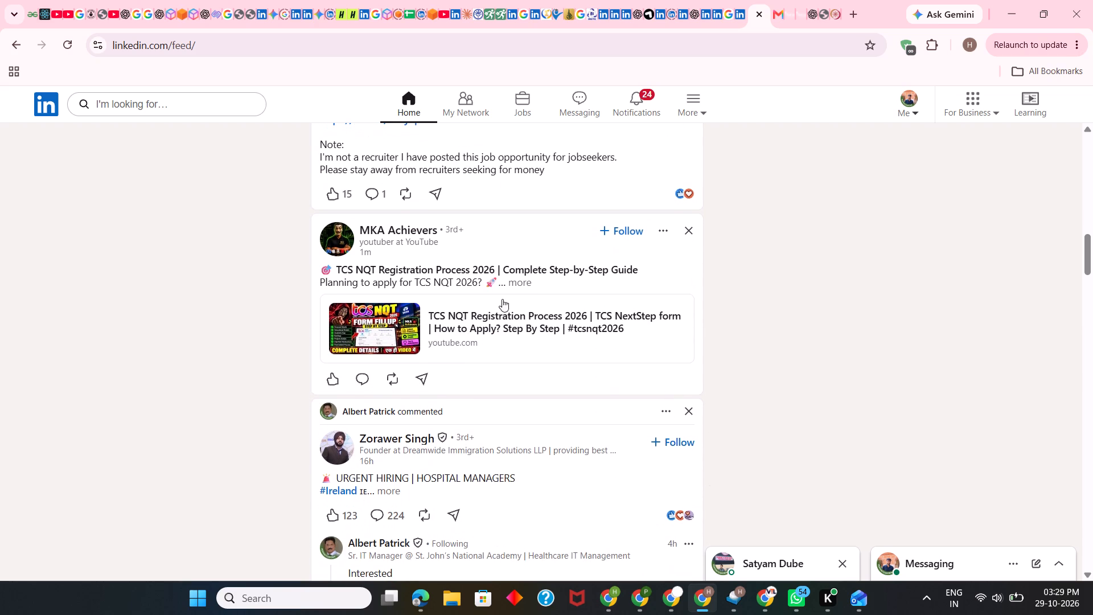
# Expand the MKA Achievers TCS NQT Registration Process 2026 post and the Hospital Managers Ireland hiring post to read their full text.
pyautogui.click(513, 282)
pyautogui.scroll(-3, 513, 282)
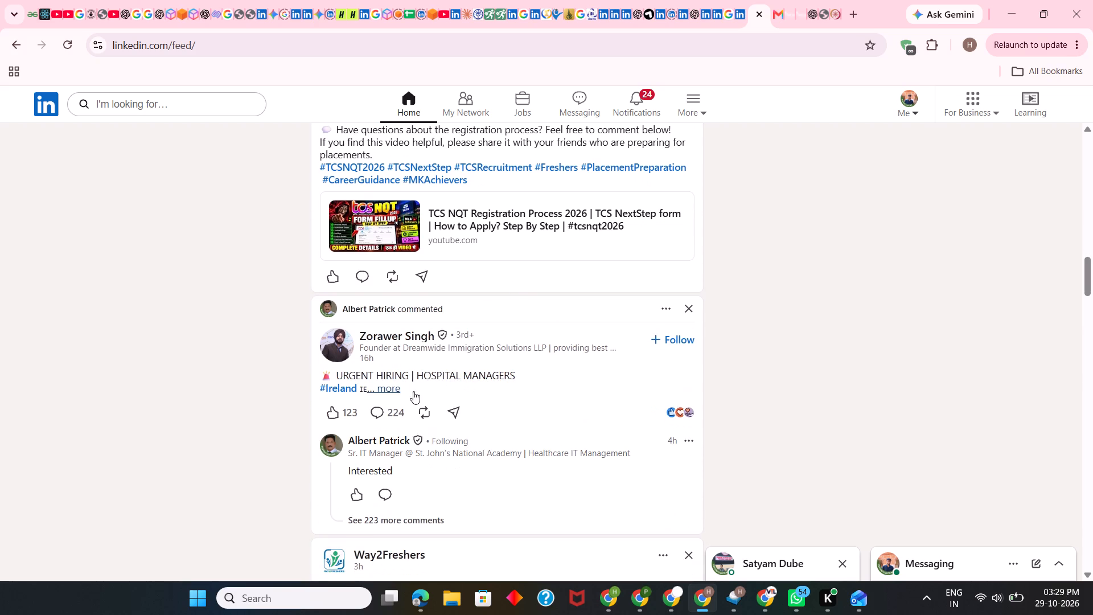
pyautogui.click(393, 388)
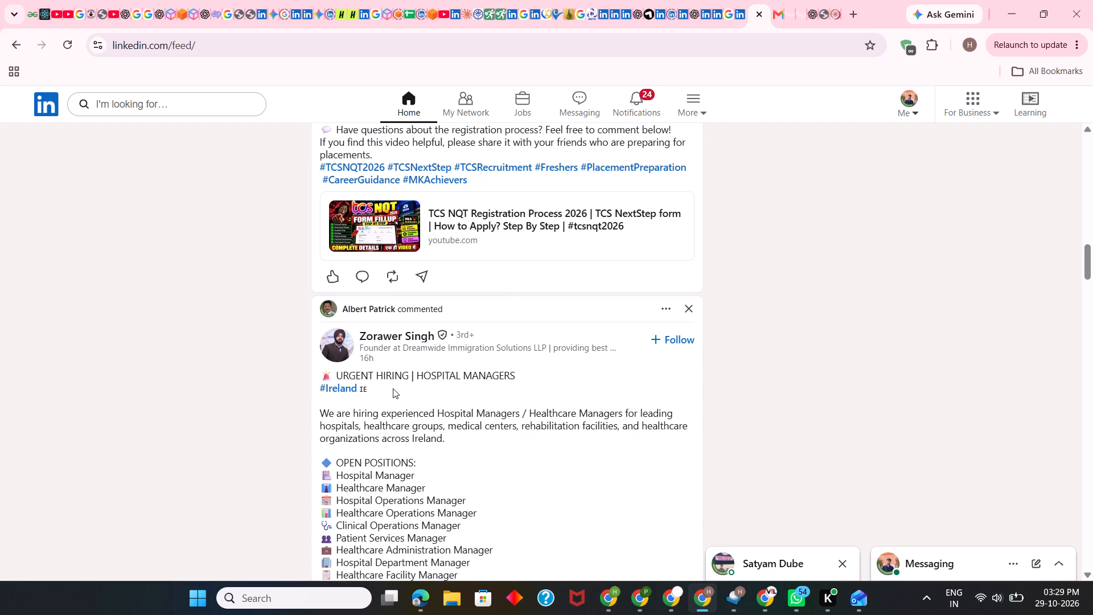
pyautogui.scroll(6, 393, 388)
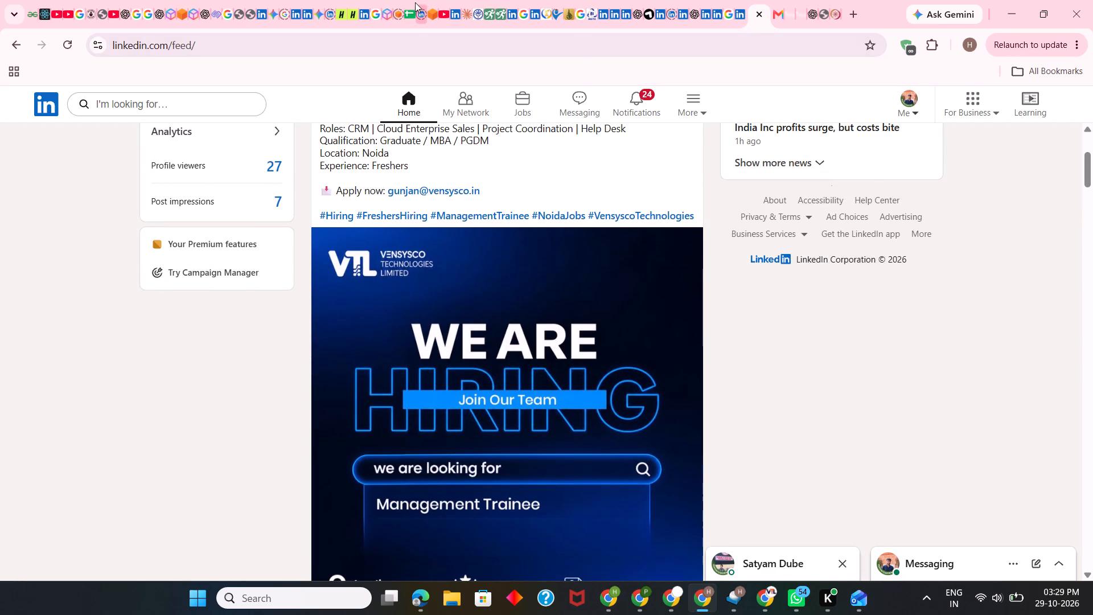
# Switch to the Daily Sales Call Data spreadsheet in Google Sheets, at the end of the Daily Calling Report entries.
pyautogui.click(410, 6)
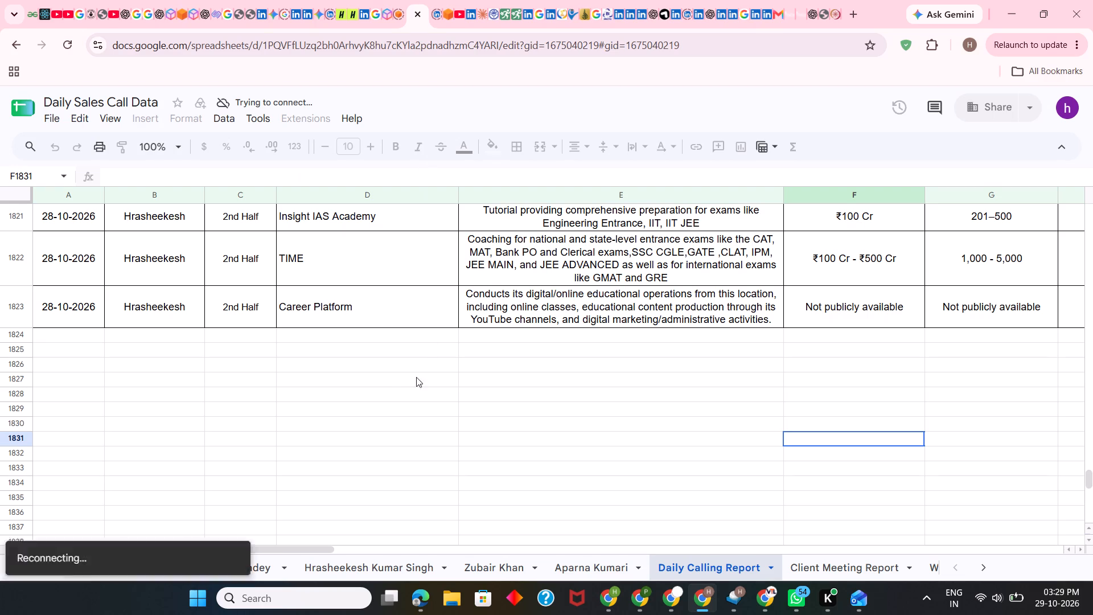
pyautogui.click(788, 328)
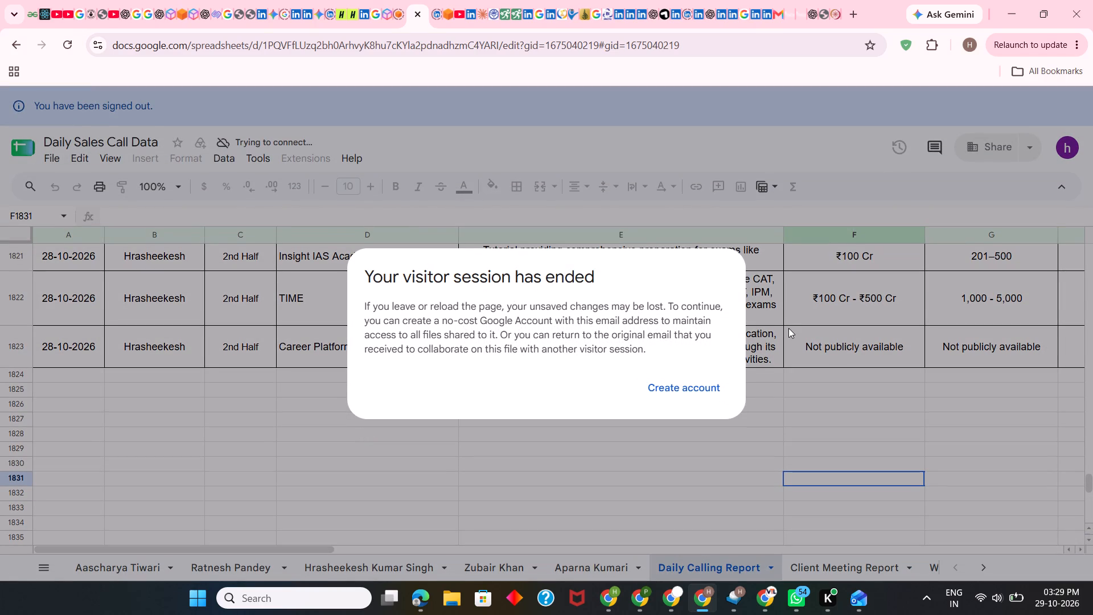
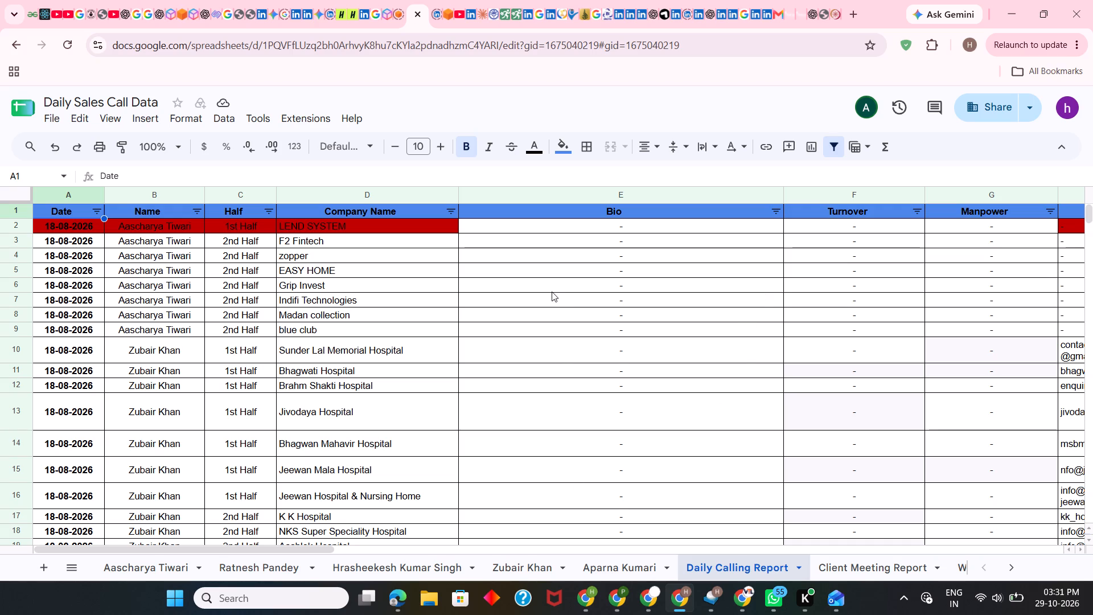
# Open the Hrasheekesh sheet of the Daily Sales Call Data workbook and look through its dated call blocks to the late-October entries.
pyautogui.click(372, 563)
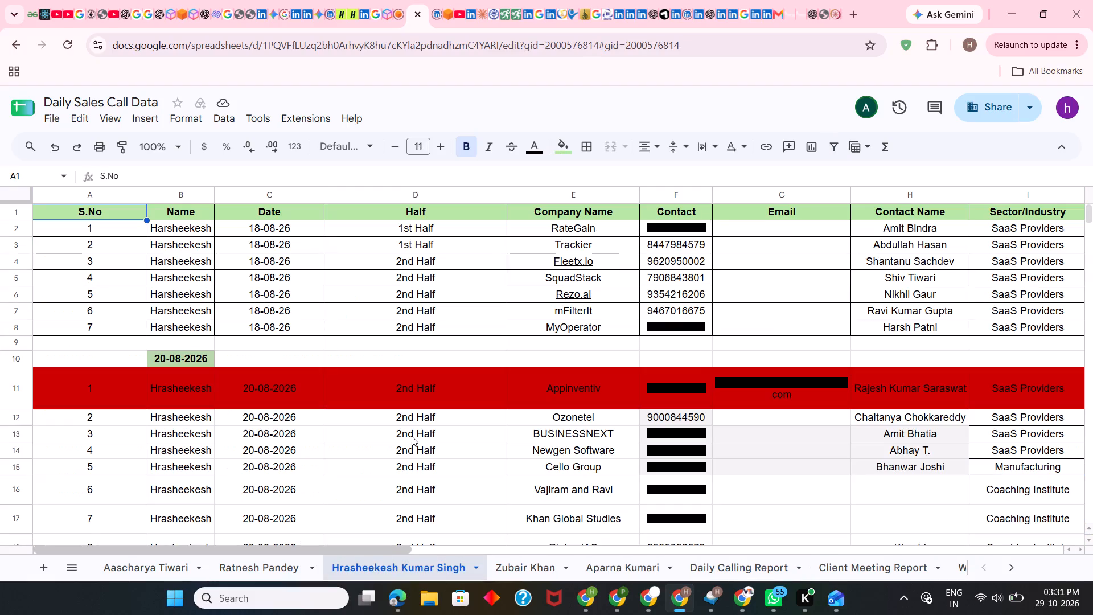
pyautogui.scroll(-17, 411, 437)
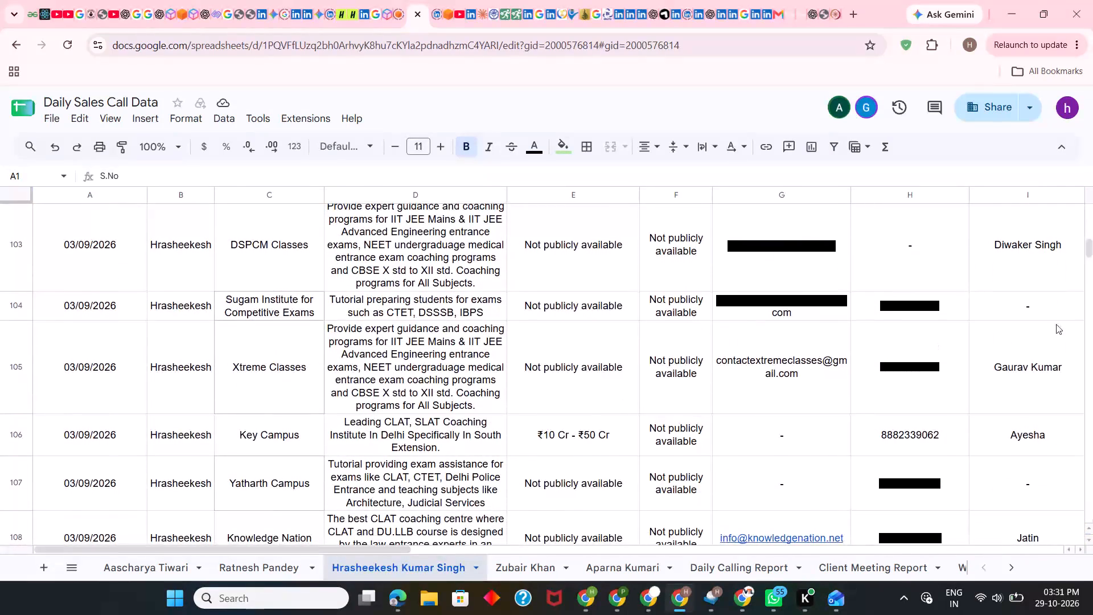
pyautogui.scroll(9, 697, 419)
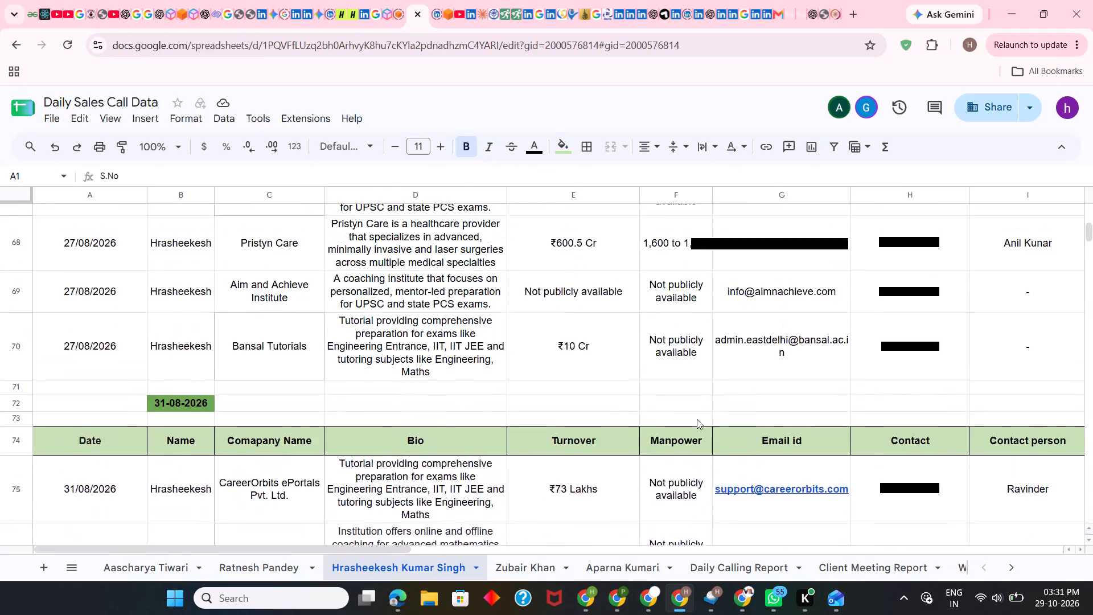
pyautogui.scroll(-16, 697, 419)
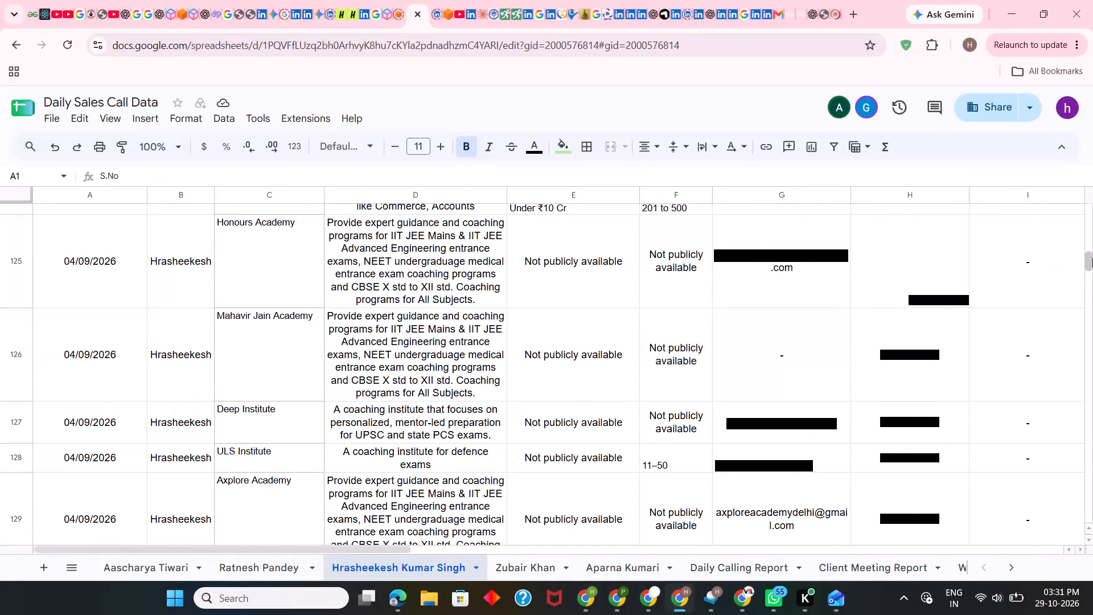
pyautogui.moveTo(1092, 258); pyautogui.dragTo(1092, 164)
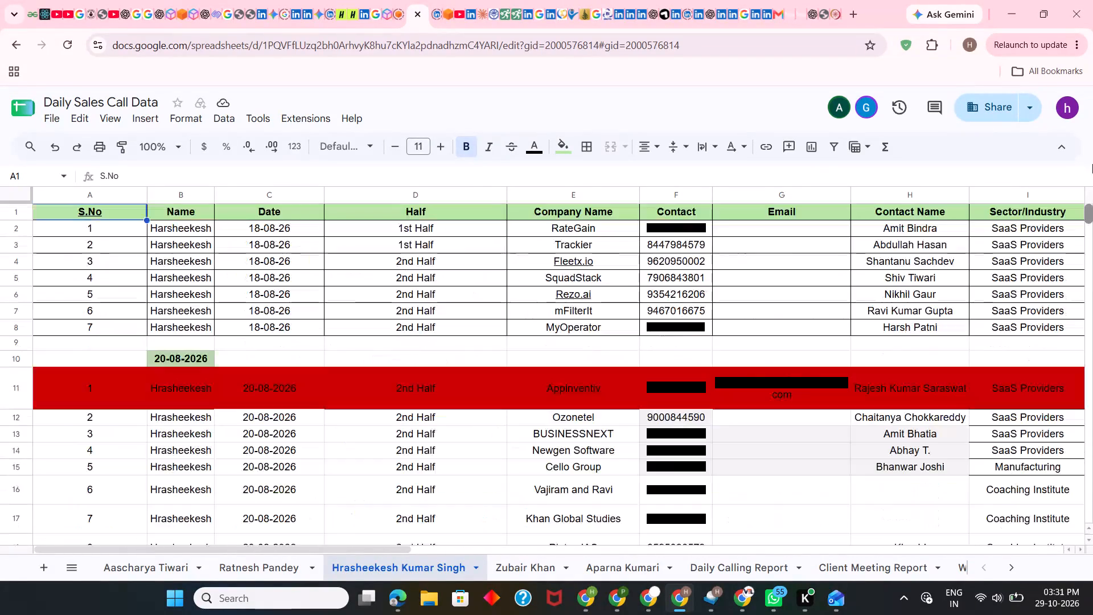
pyautogui.moveTo(1092, 164); pyautogui.dragTo(1092, 334)
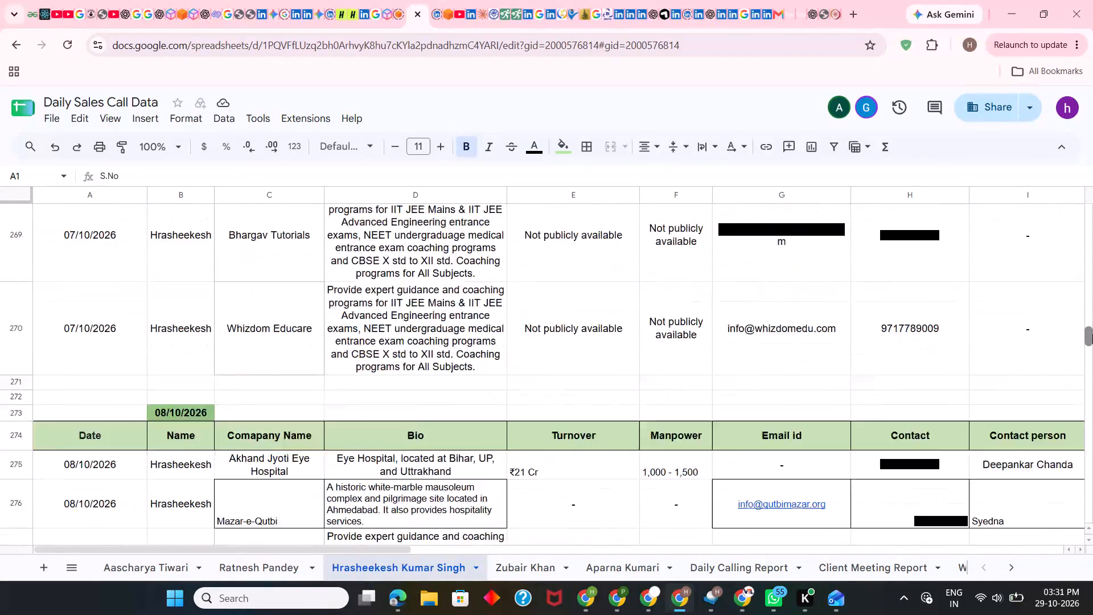
pyautogui.moveTo(1092, 334); pyautogui.dragTo(1092, 339)
pyautogui.scroll(-1, 732, 428)
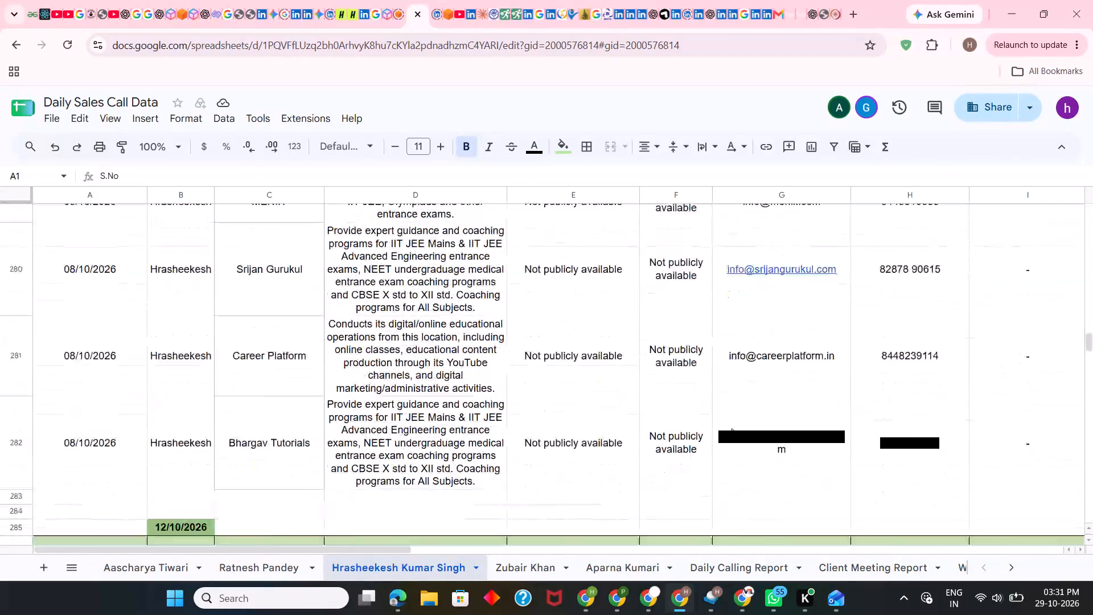
pyautogui.scroll(-12, 732, 428)
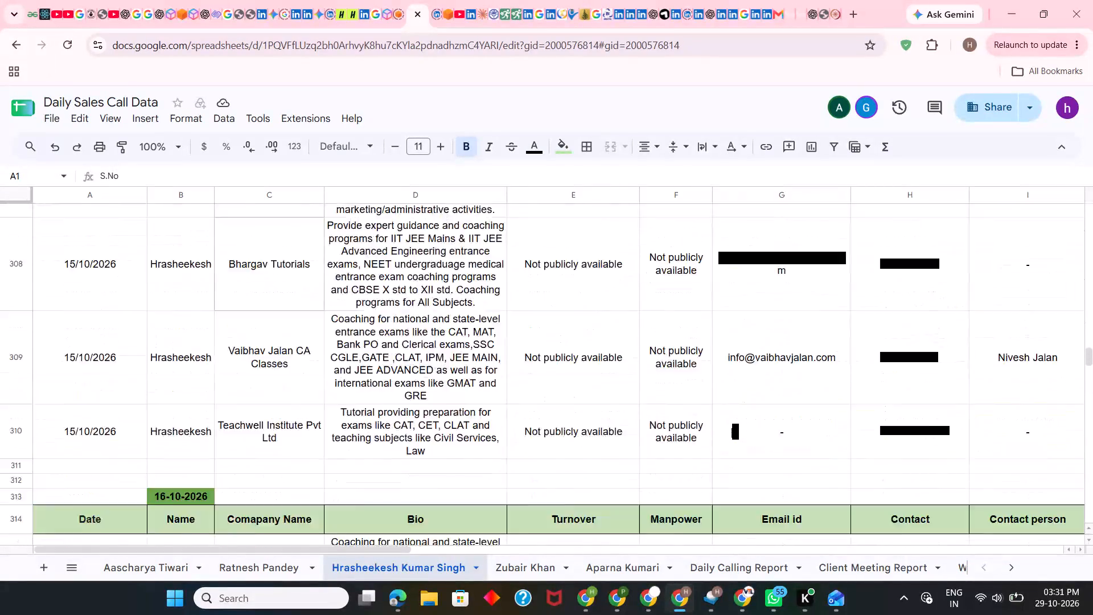
pyautogui.scroll(-19, 732, 428)
pyautogui.scroll(-3, 732, 428)
pyautogui.scroll(7, 732, 428)
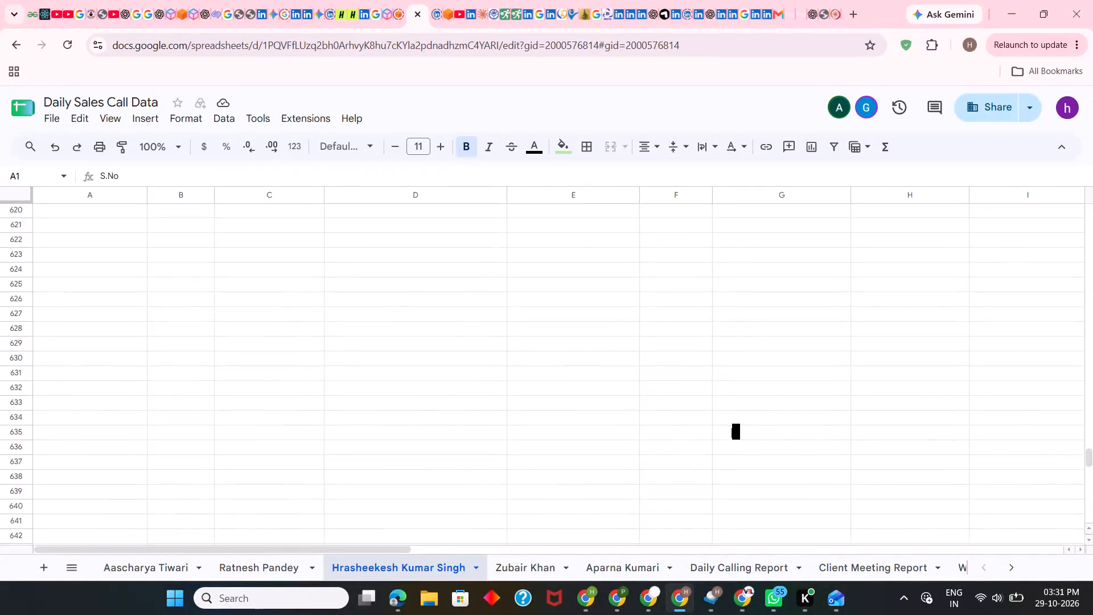
pyautogui.scroll(14, 732, 428)
pyautogui.scroll(-3, 732, 428)
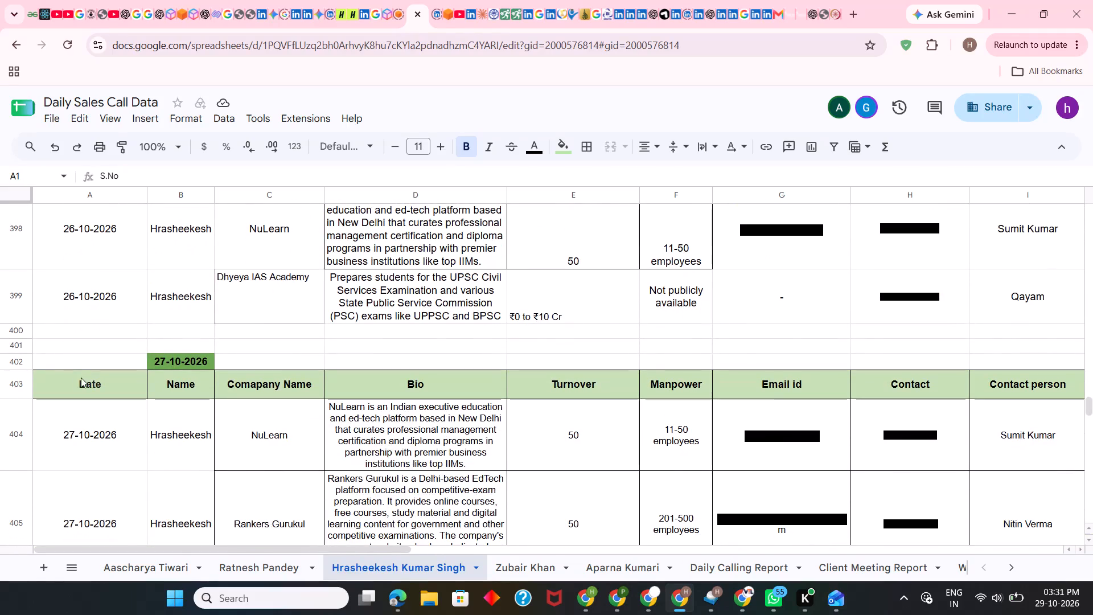
# Copy the date and header rows of the 27-10-2026 block, rows 402 to 403, and go to the empty rows below the 28-10-2026 entries.
pyautogui.click(13, 363)
pyautogui.hotkey('shift', 'Down')
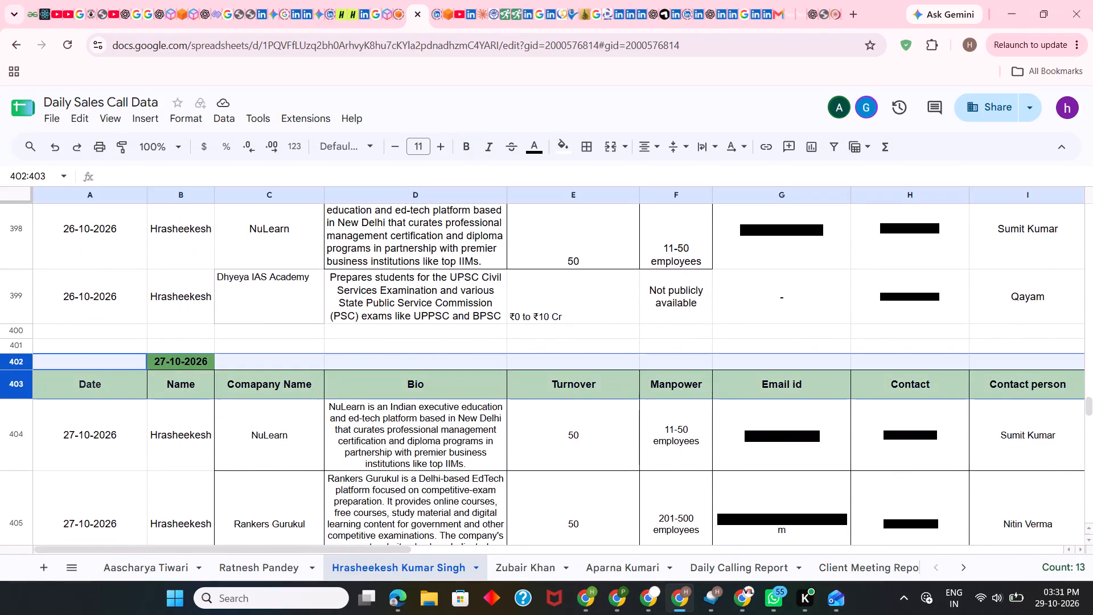
pyautogui.hotkey('ctrl', 'c')
pyautogui.scroll(-4, 13, 363)
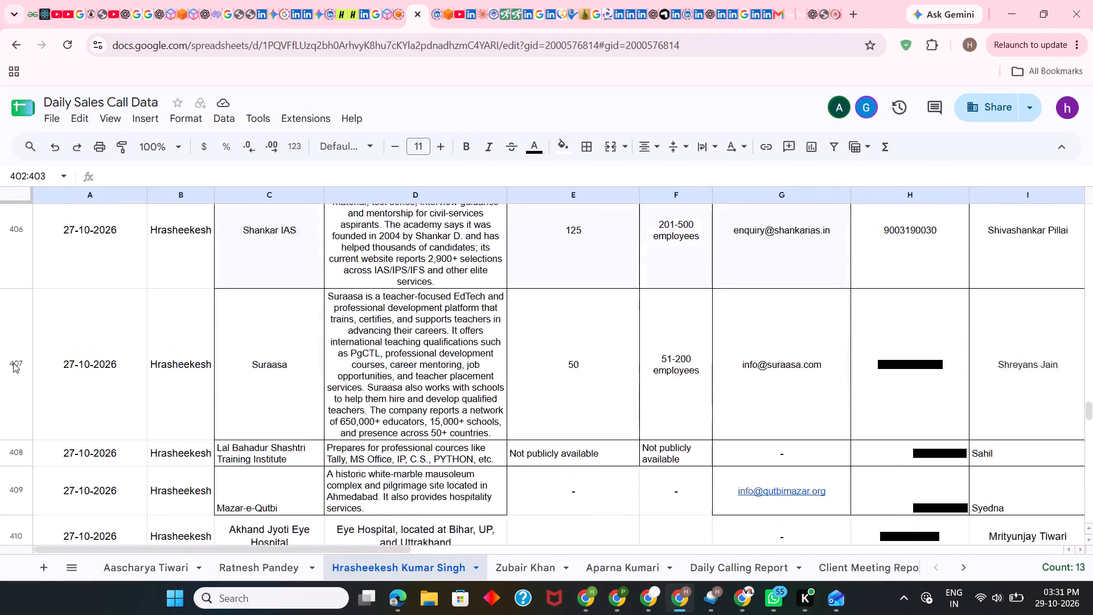
pyautogui.scroll(-11, 13, 363)
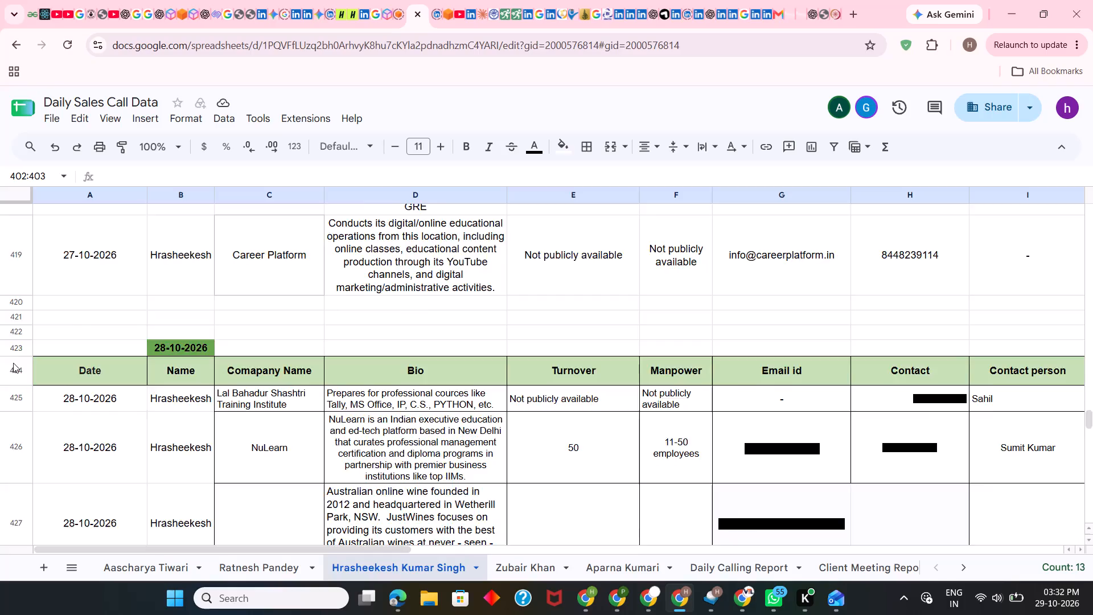
pyautogui.scroll(-4, 13, 363)
pyautogui.scroll(8, 13, 363)
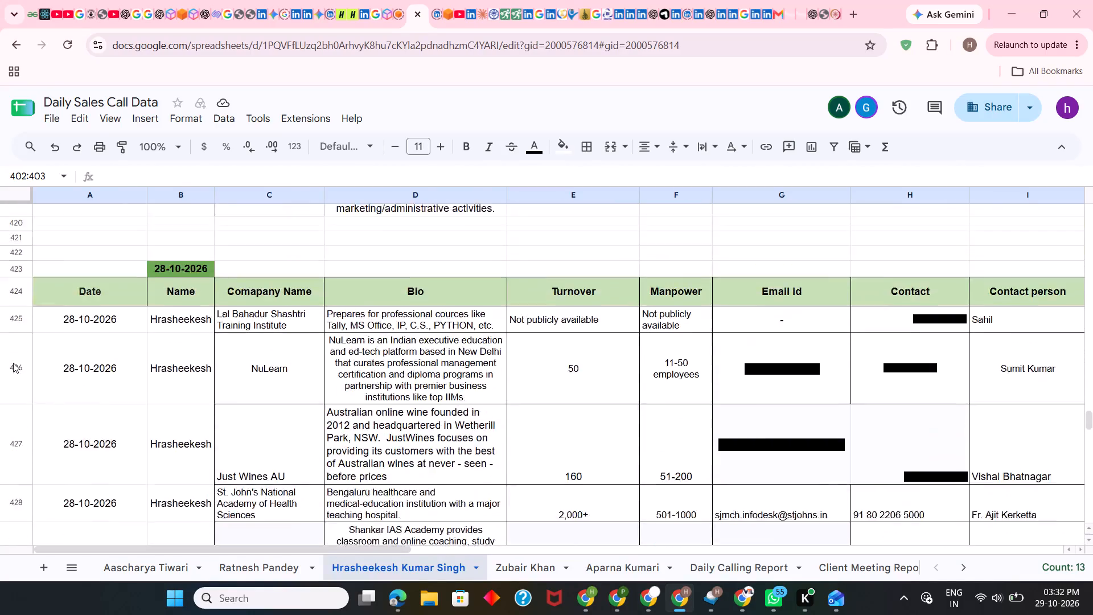
pyautogui.scroll(5, 13, 363)
pyautogui.scroll(-12, 13, 363)
pyautogui.scroll(2, 13, 363)
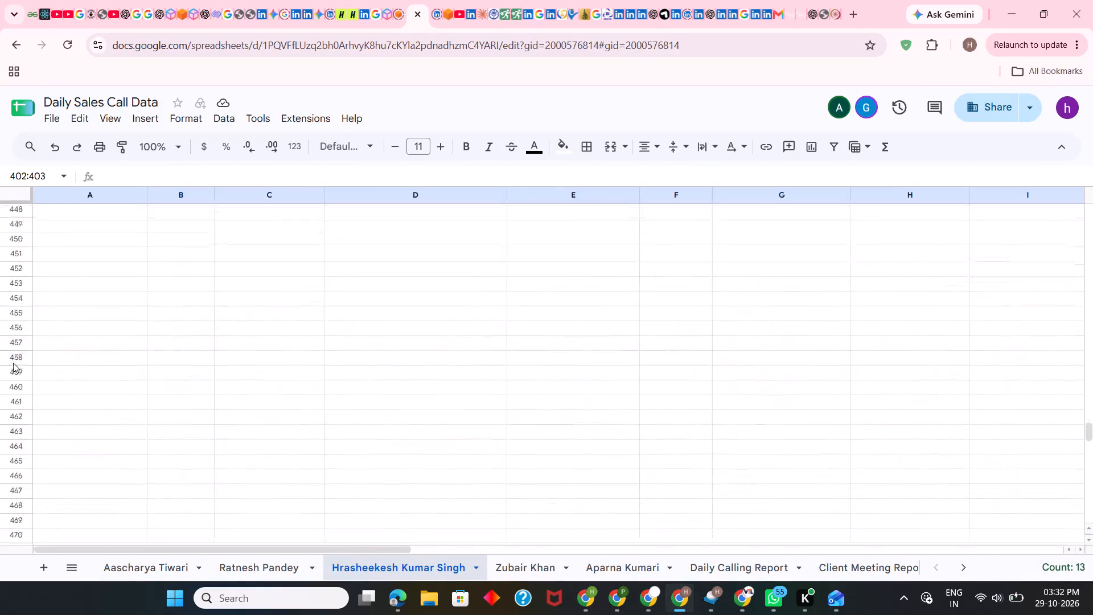
pyautogui.scroll(4, 13, 363)
pyautogui.scroll(-1, 13, 363)
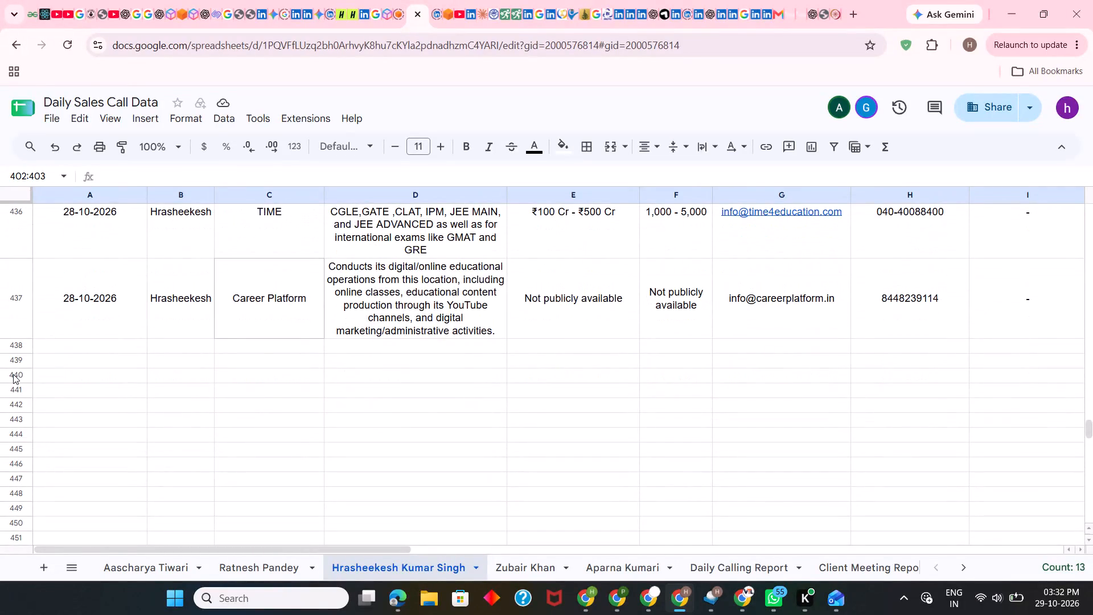
# Paste the copied date and header rows at row 440, below the 28-10-2026 entries.
pyautogui.click(13, 374)
pyautogui.hotkey('ctrl', 'v')
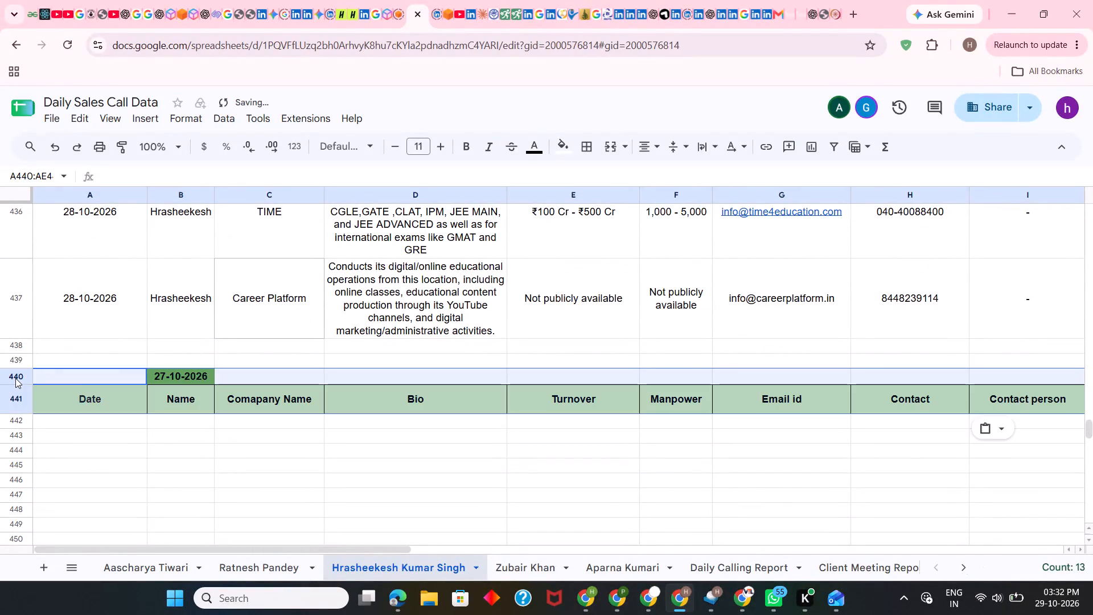
# Change the date in cell B440 above the pasted header to 29-10-2026 and dismiss the WhatsApp notification.
pyautogui.click(163, 375)
pyautogui.click(163, 375)
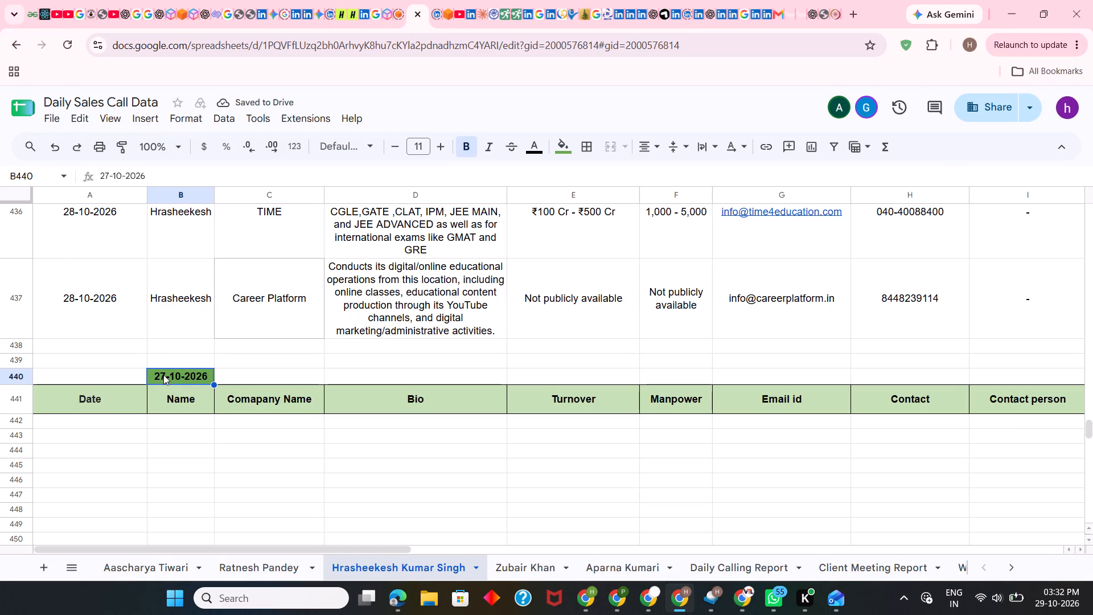
pyautogui.doubleClick(163, 375)
pyautogui.click(163, 375)
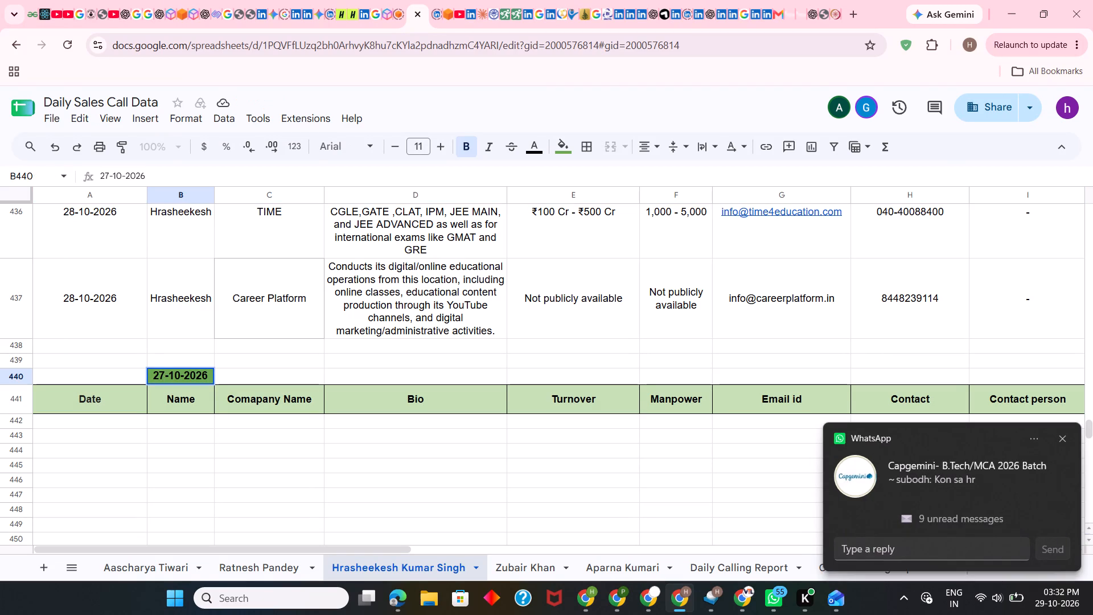
pyautogui.press('BackSpace')
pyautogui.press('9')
pyautogui.press('Return')
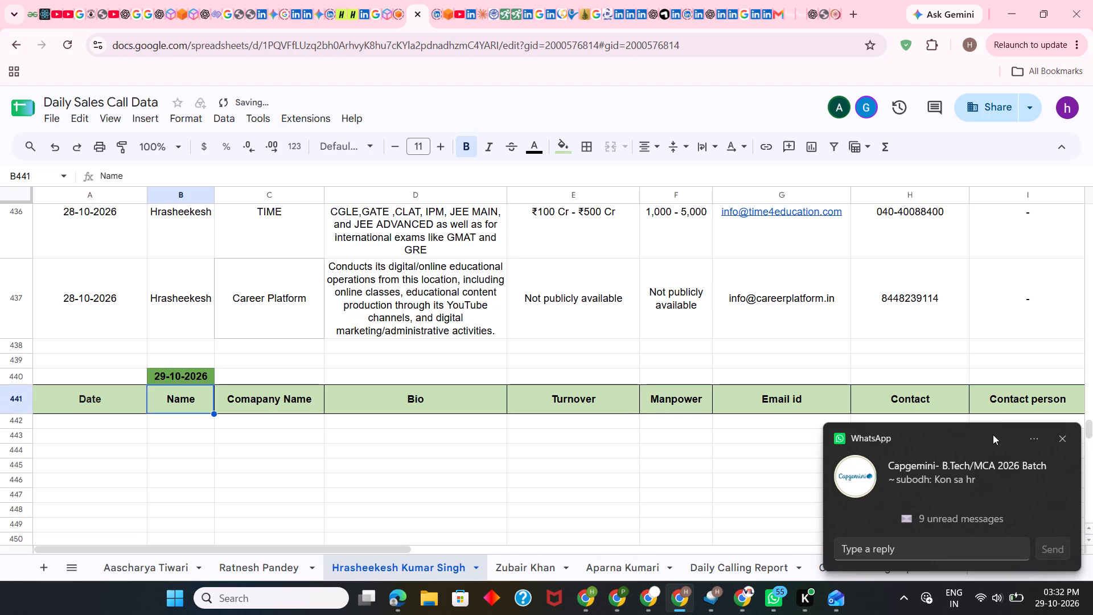
pyautogui.click(1059, 442)
# Copy the 29-10-2026 date from B440 into A442, the first Date cell under the new header, without its source formatting.
pyautogui.press('Up')
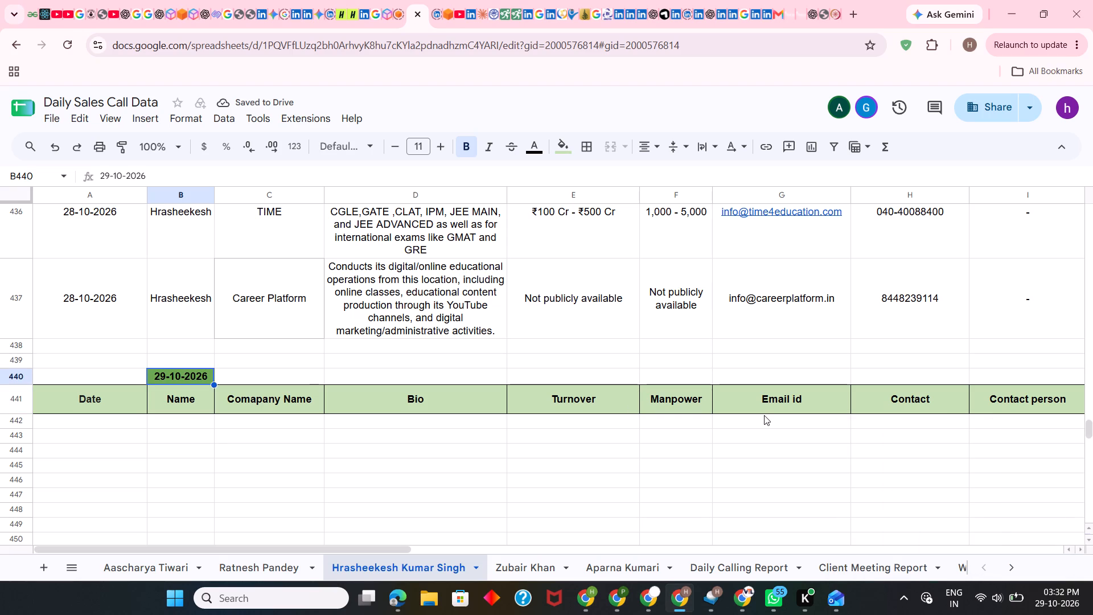
pyautogui.hotkey('ctrl', 'c')
pyautogui.press('Down')
pyautogui.press('Down')
pyautogui.press('Left')
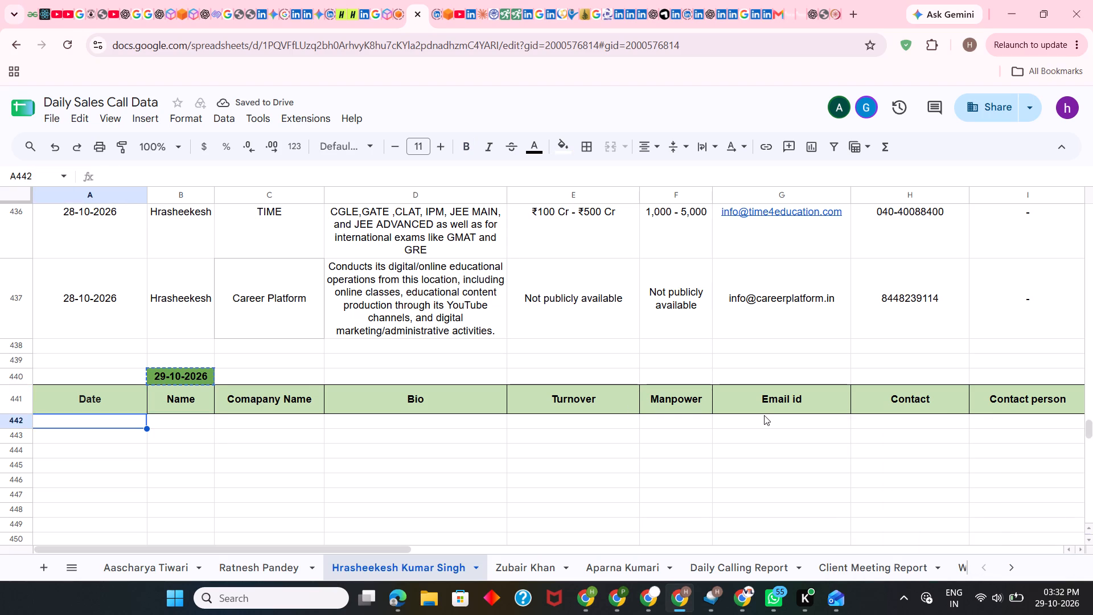
pyautogui.press('Left')
pyautogui.hotkey('ctrl', 'v')
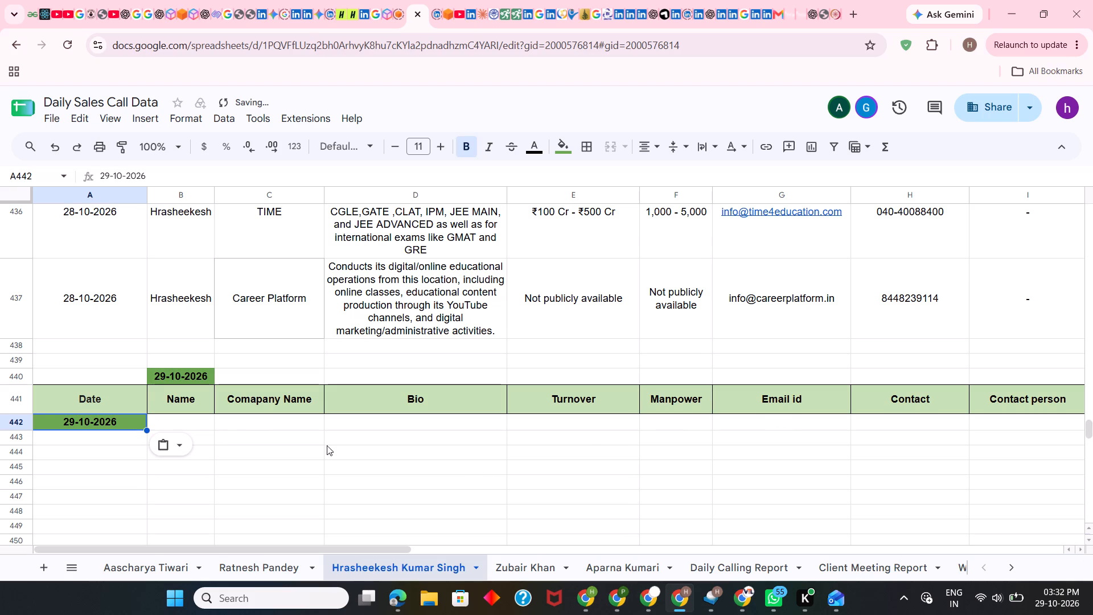
pyautogui.click(180, 443)
pyautogui.click(202, 478)
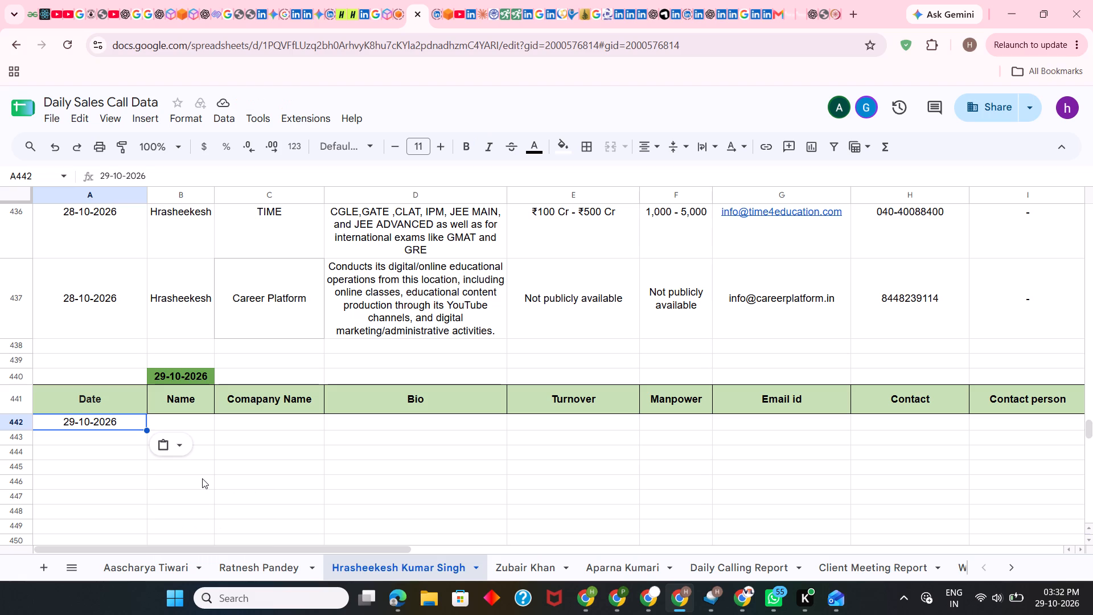
# Select the name in cell B437 of the last 28-10-2026 entry.
pyautogui.click(182, 329)
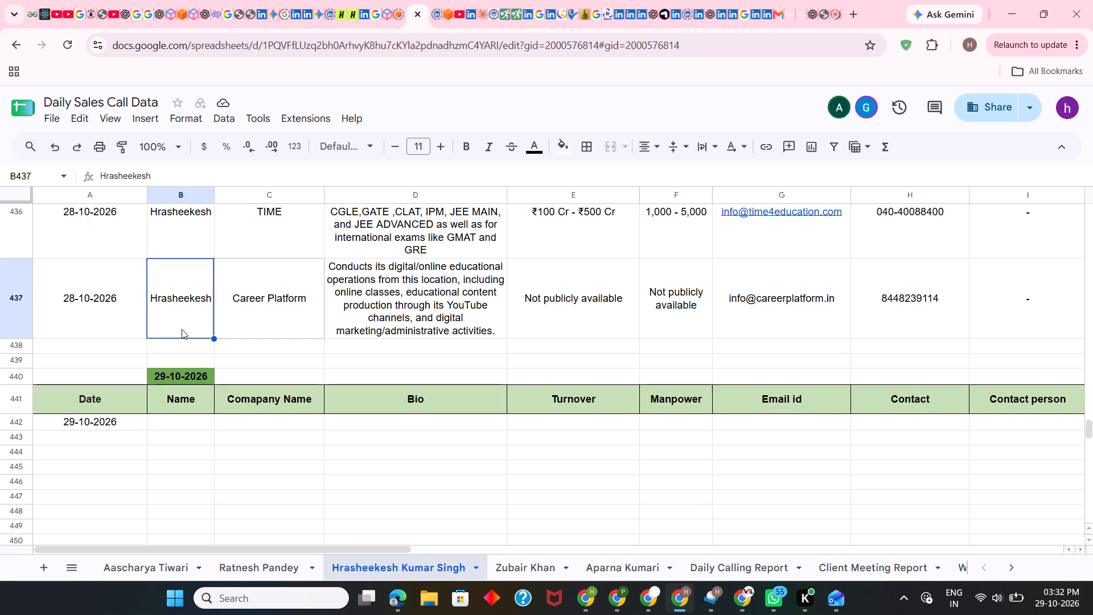
# Copy the name Hrasheekesh from cell B437 into the Name column of the 29-10-2026 entry in row 442.
pyautogui.hotkey('ctrl', 'c')
pyautogui.press('Down')
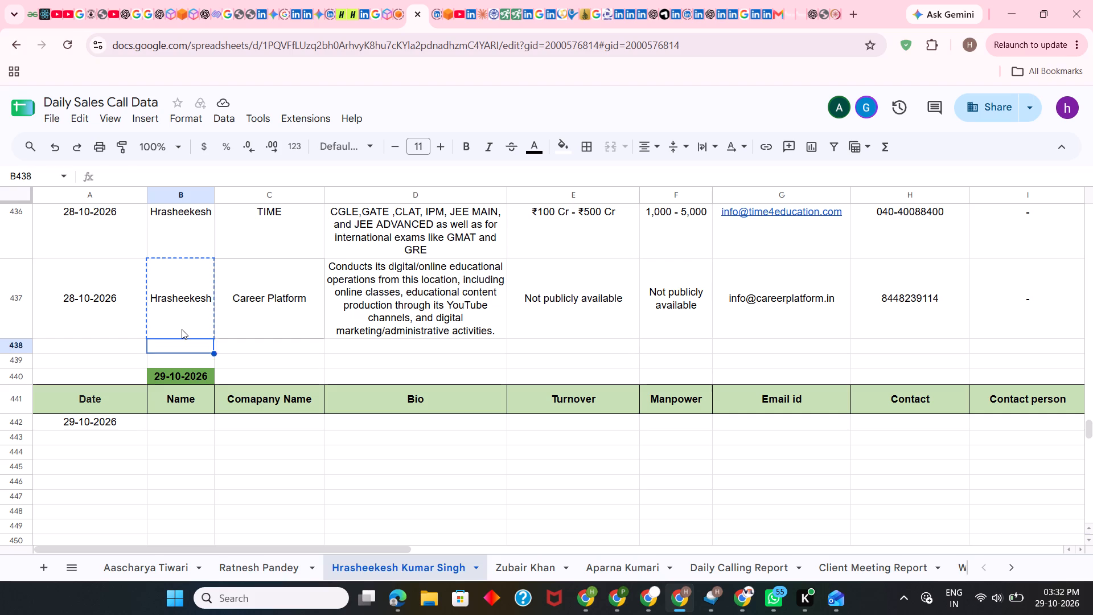
pyautogui.press('Down')
pyautogui.press('Down')
pyautogui.press('Down')
pyautogui.press('Down')
pyautogui.press('Down')
pyautogui.press('Up')
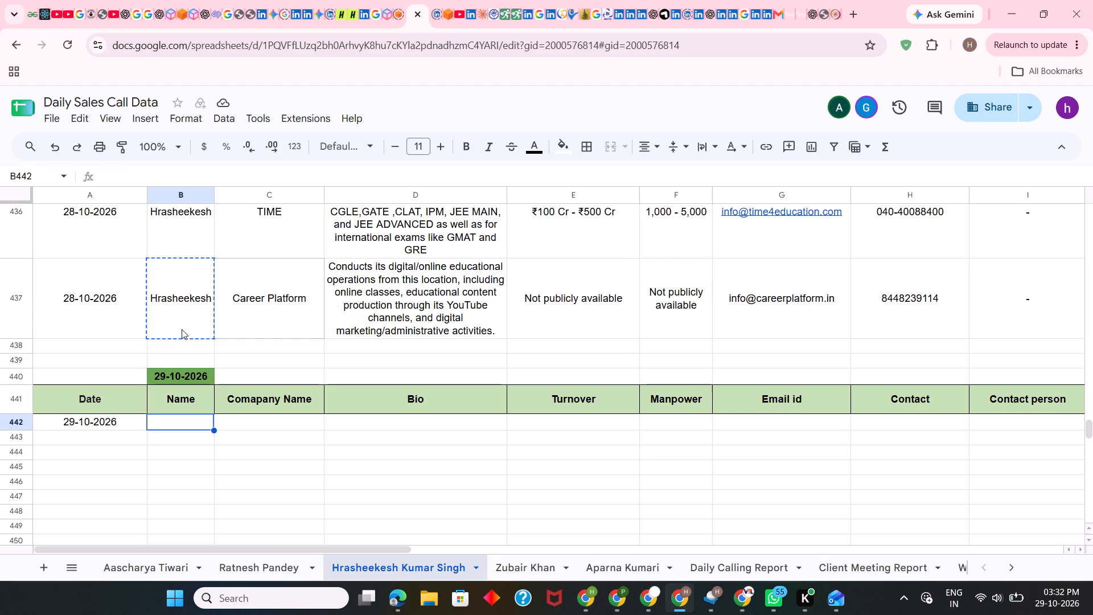
pyautogui.press('Down')
pyautogui.press('Up')
pyautogui.press('Down')
pyautogui.press('Up')
pyautogui.hotkey('ctrl', 'v')
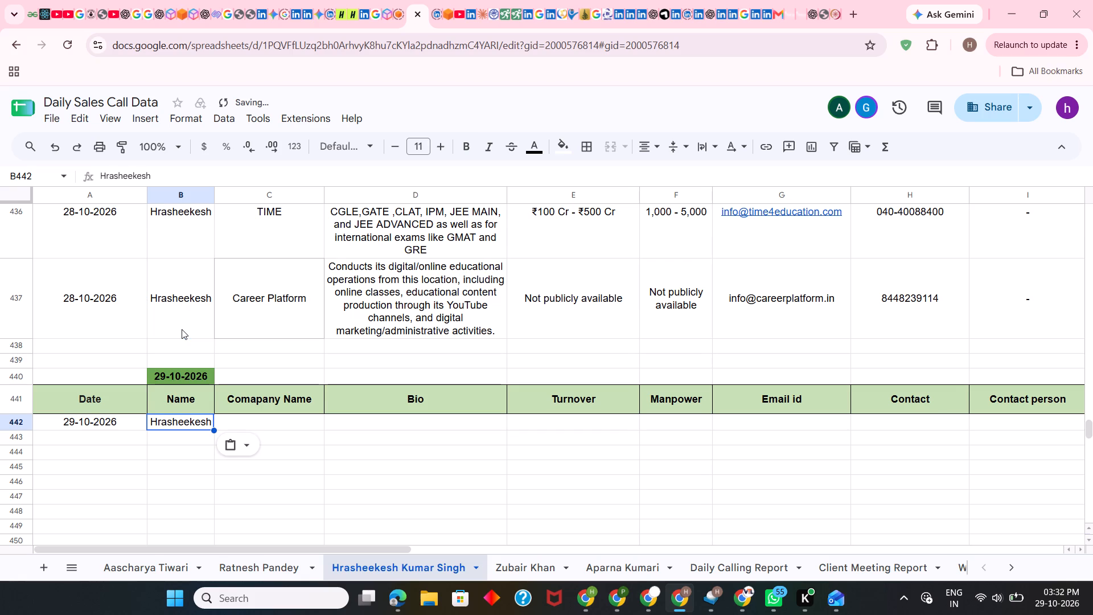
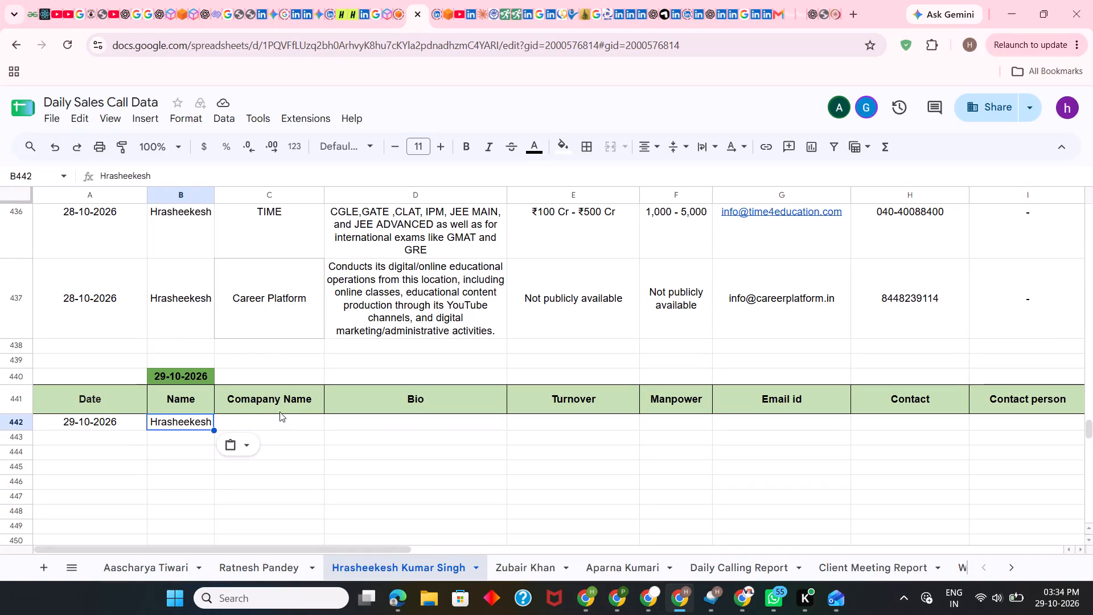
# Enter Ujala Cygnus as the company name in row 442 of the 29-10-2026 block.
pyautogui.click(285, 420)
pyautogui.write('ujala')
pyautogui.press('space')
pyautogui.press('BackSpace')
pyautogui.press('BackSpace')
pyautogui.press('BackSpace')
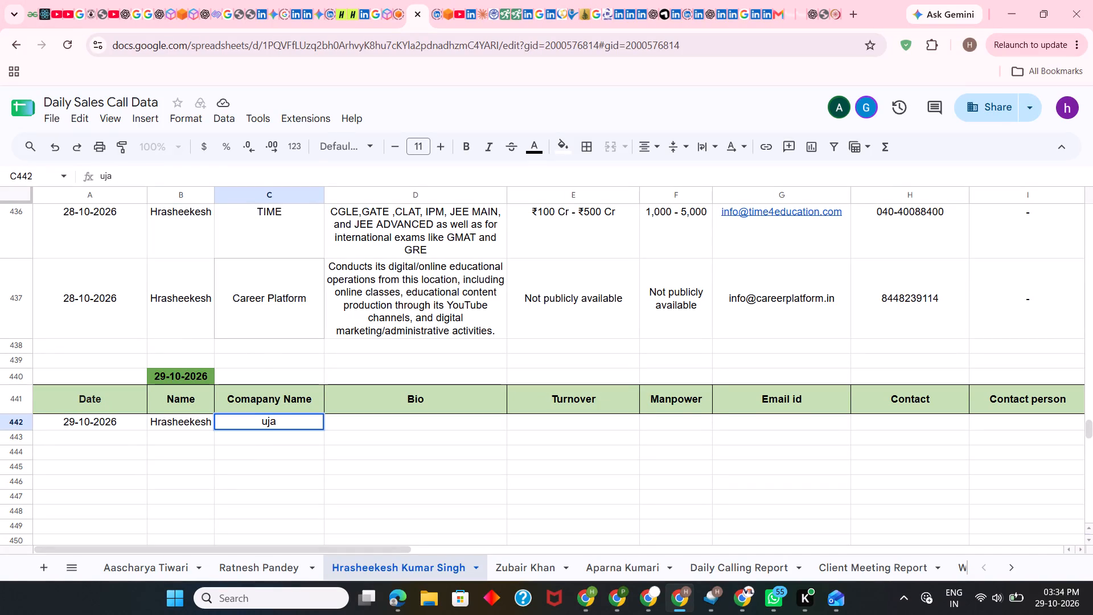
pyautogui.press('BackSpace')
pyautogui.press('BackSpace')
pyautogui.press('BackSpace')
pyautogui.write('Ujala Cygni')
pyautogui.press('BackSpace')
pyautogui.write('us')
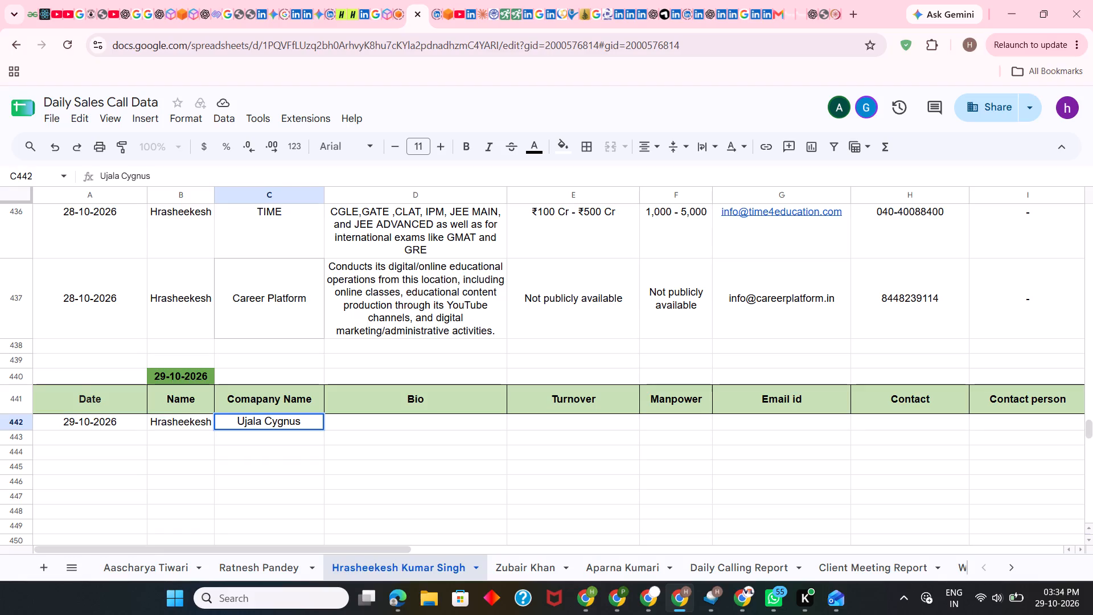
pyautogui.click(355, 422)
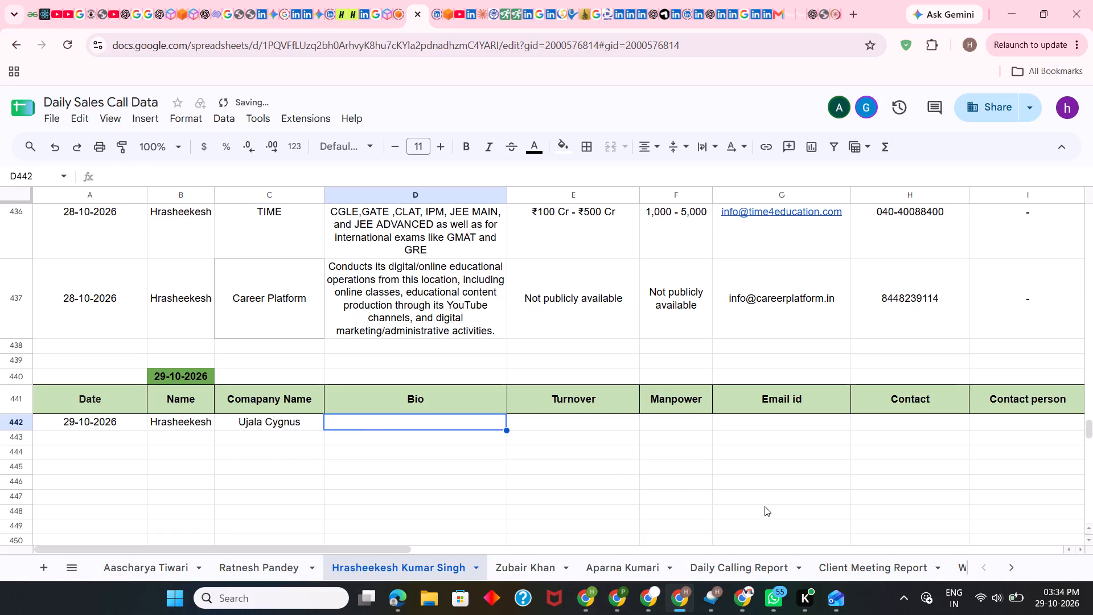
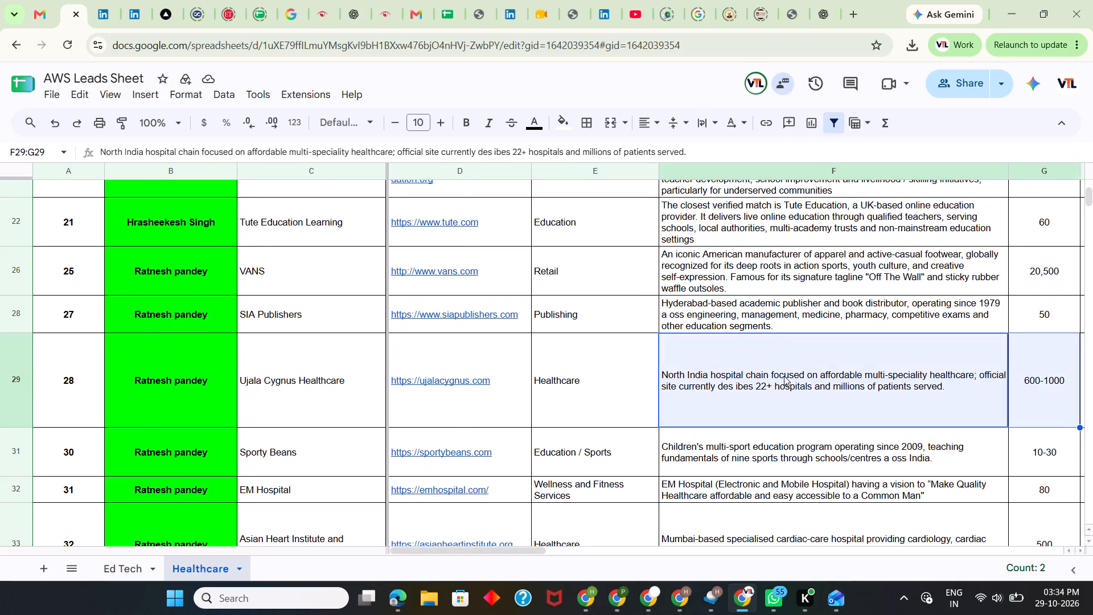
# Copy the Ujala Cygnus Healthcare details from F29 to I29, description through email column, and return to the Daily Sales Call Data workbook.
pyautogui.hotkey('shift', 'Right')
pyautogui.hotkey('shift', 'Right')
pyautogui.hotkey('shift', 'Right')
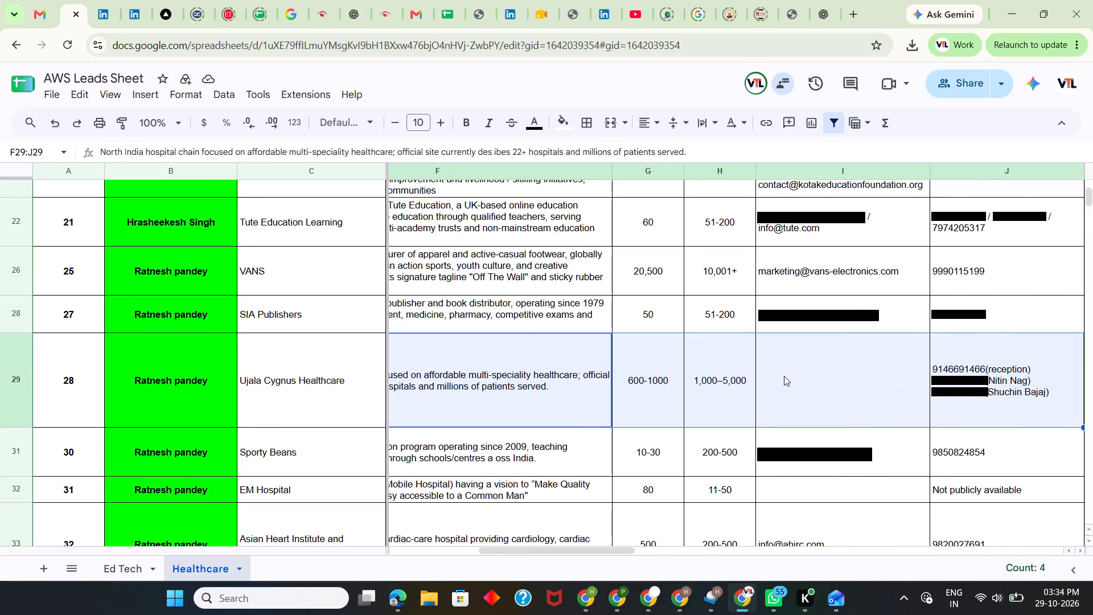
pyautogui.hotkey('shift', 'Left')
pyautogui.hotkey('ctrl', 'c')
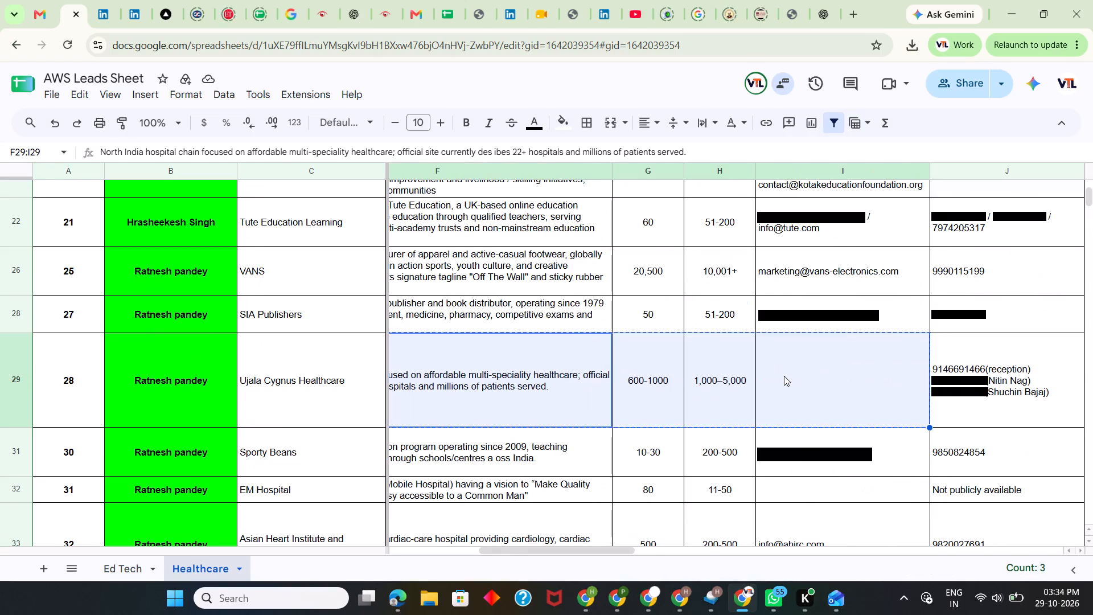
pyautogui.click(998, 0)
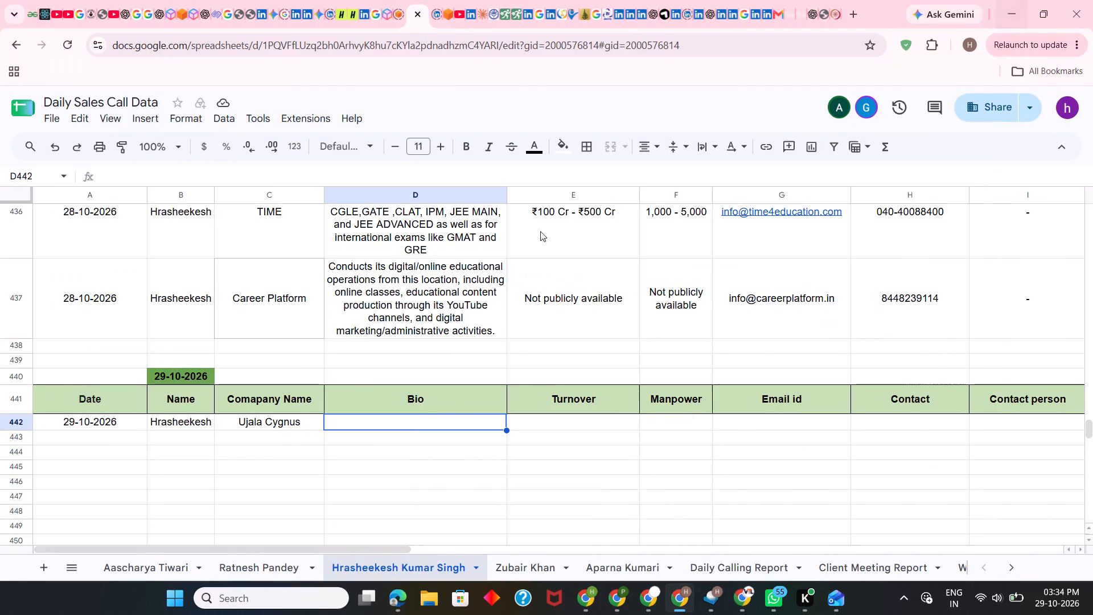
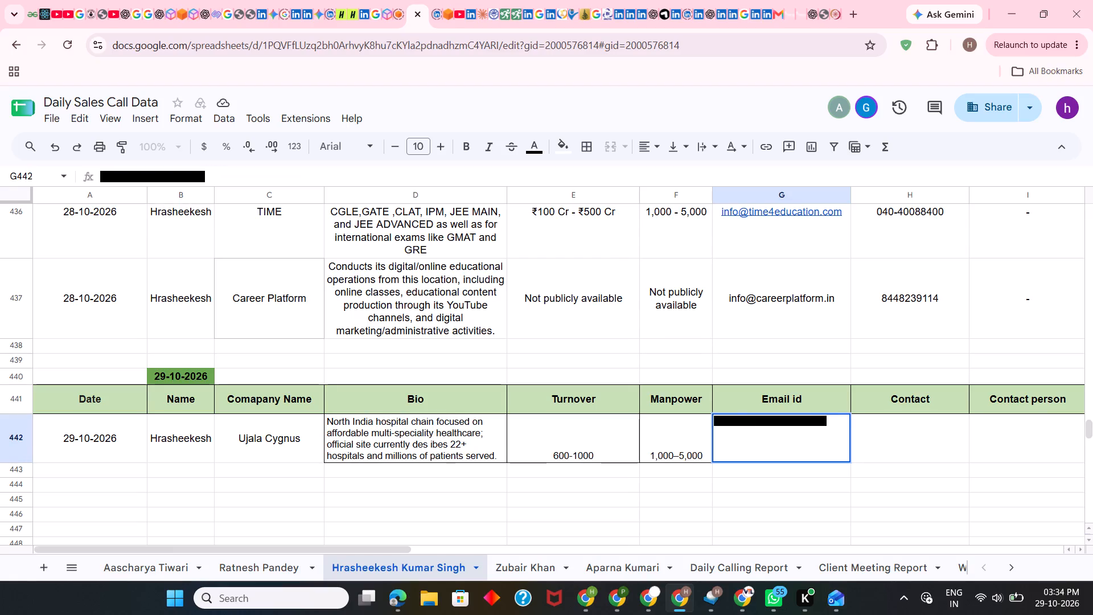
# Clear the entry in the Email id cell of the Ujala Cygnus row, G442.
pyautogui.press('BackSpace')
pyautogui.press('BackSpace')
pyautogui.press('BackSpace')
pyautogui.press('BackSpace')
pyautogui.press('BackSpace')
pyautogui.press('BackSpace')
pyautogui.press('BackSpace')
pyautogui.press('BackSpace')
pyautogui.press('BackSpace')
pyautogui.press('BackSpace')
pyautogui.press('BackSpace')
pyautogui.press('BackSpace')
pyautogui.press('BackSpace')
pyautogui.press('BackSpace')
pyautogui.press('BackSpace')
pyautogui.press('BackSpace')
pyautogui.press('BackSpace')
pyautogui.press('BackSpace')
pyautogui.press('BackSpace')
pyautogui.press('BackSpace')
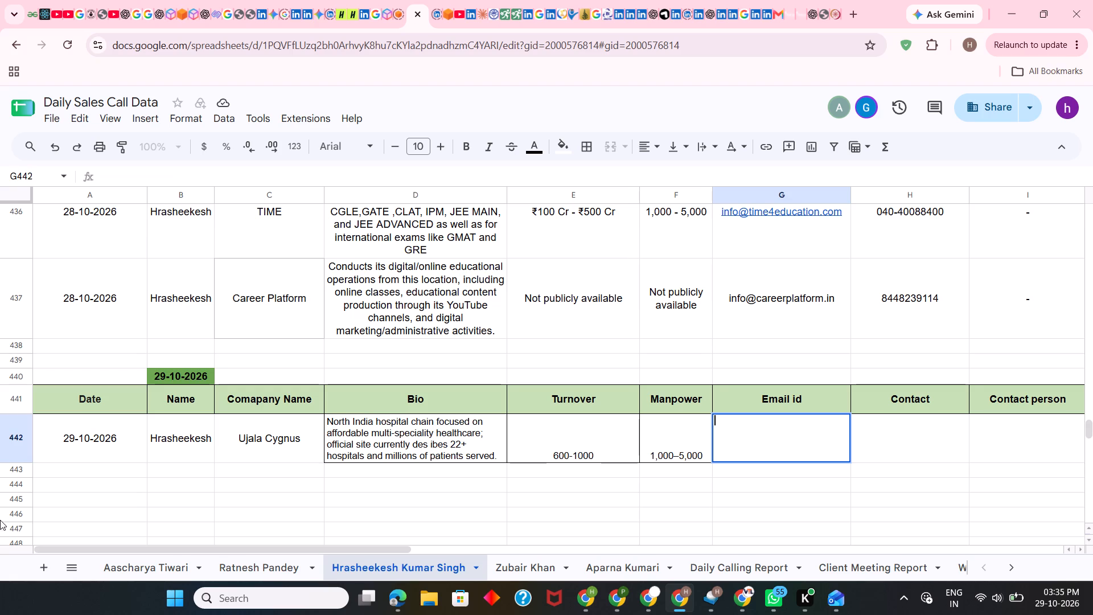
# Correct the misspelled word in the Ujala Cygnus bio, cell D442, so that it reads "describes".
pyautogui.doubleClick(430, 444)
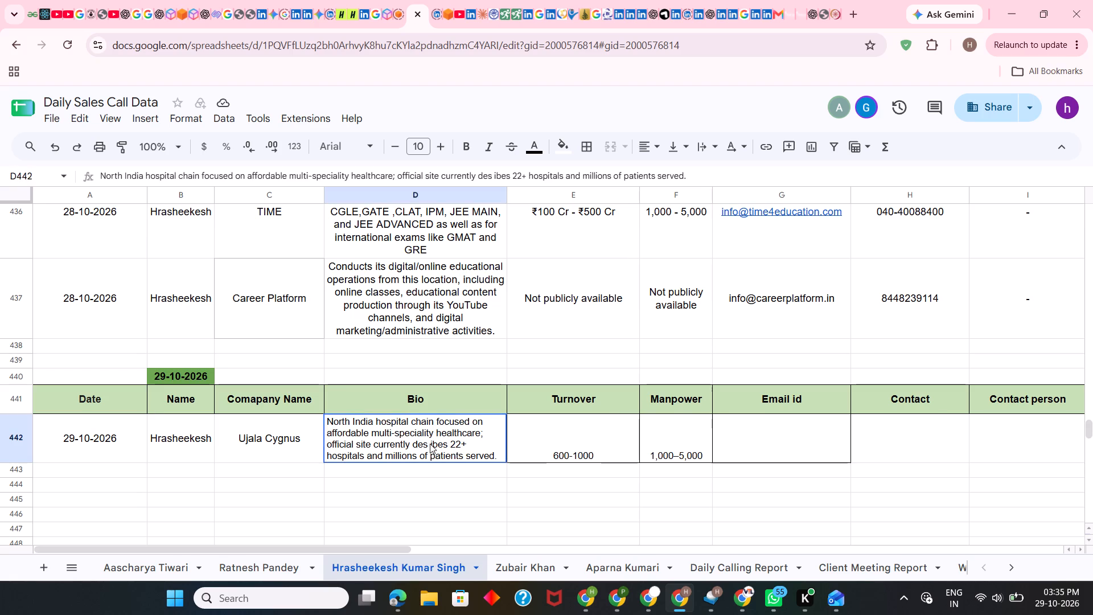
pyautogui.click(737, 421)
pyautogui.press('BackSpace')
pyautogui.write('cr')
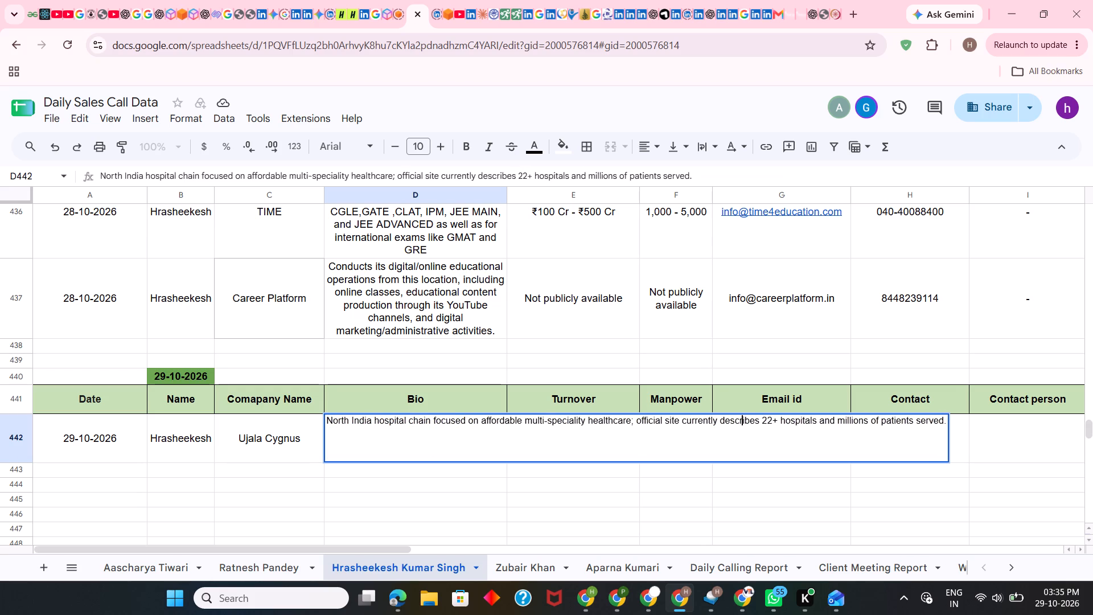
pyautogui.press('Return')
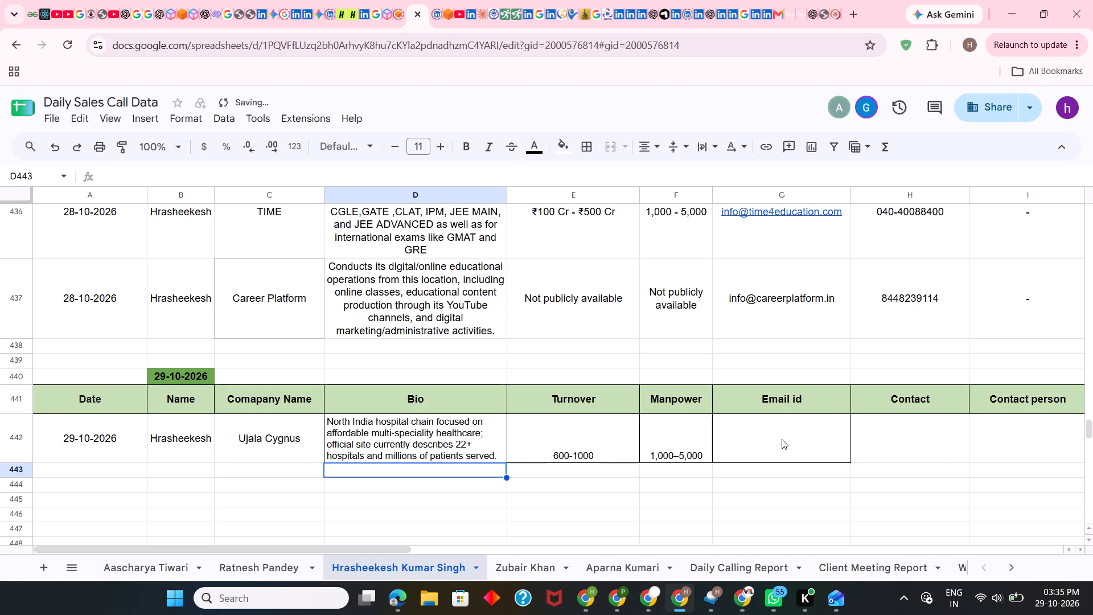
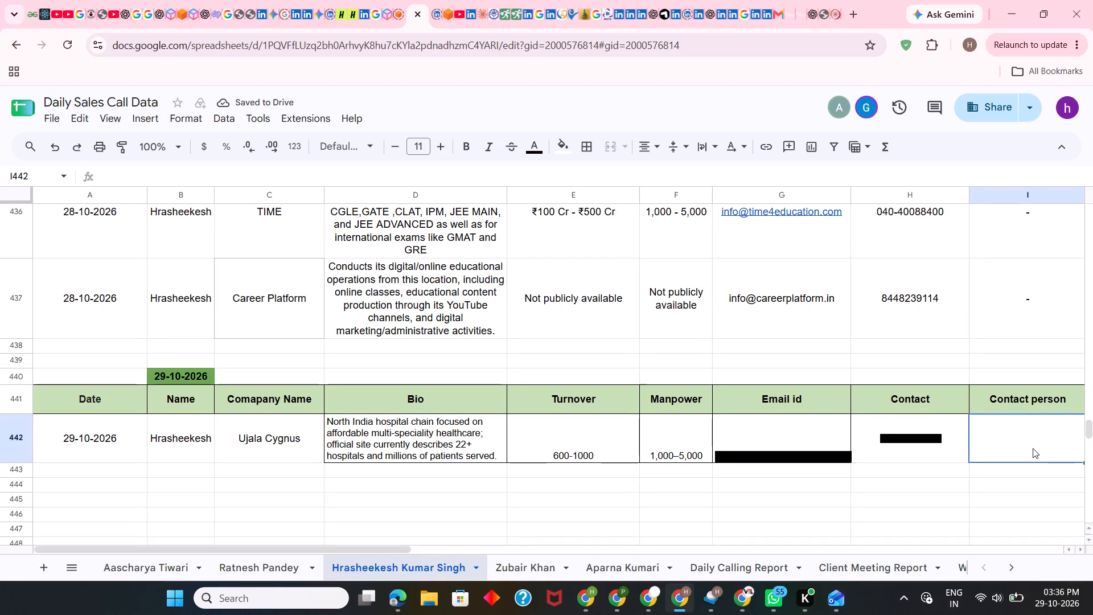
# Enter the contact's full name in the Contact person cell of the Ujala Cygnus row, I442.
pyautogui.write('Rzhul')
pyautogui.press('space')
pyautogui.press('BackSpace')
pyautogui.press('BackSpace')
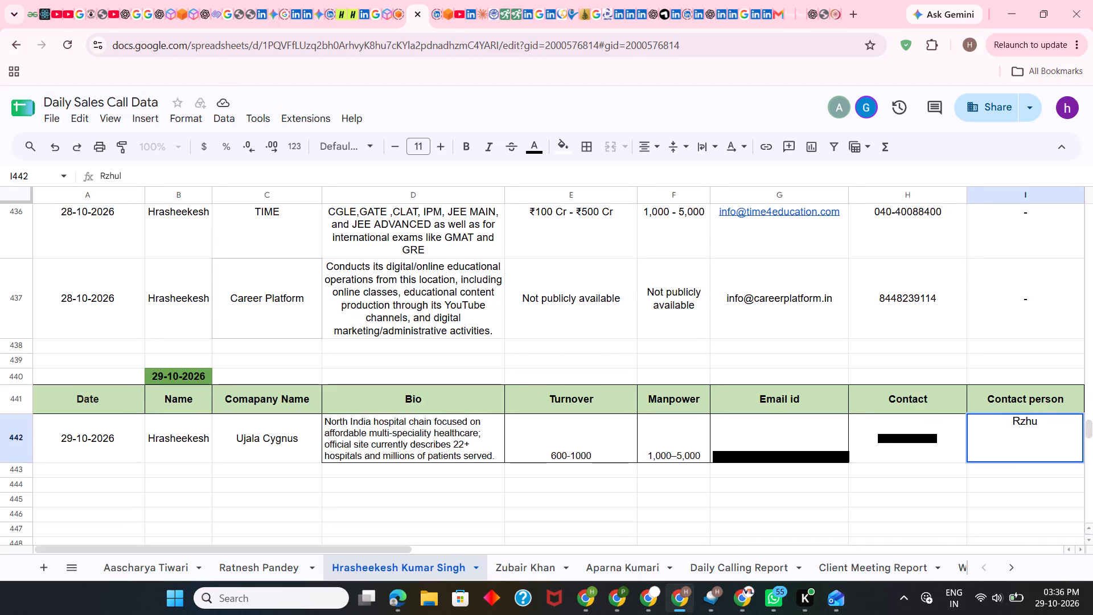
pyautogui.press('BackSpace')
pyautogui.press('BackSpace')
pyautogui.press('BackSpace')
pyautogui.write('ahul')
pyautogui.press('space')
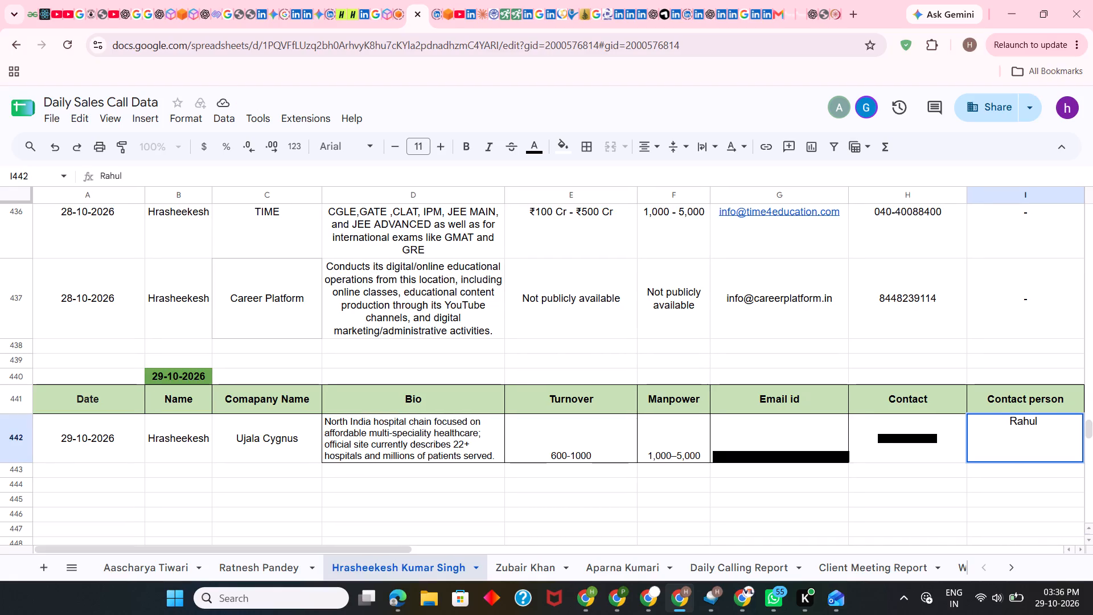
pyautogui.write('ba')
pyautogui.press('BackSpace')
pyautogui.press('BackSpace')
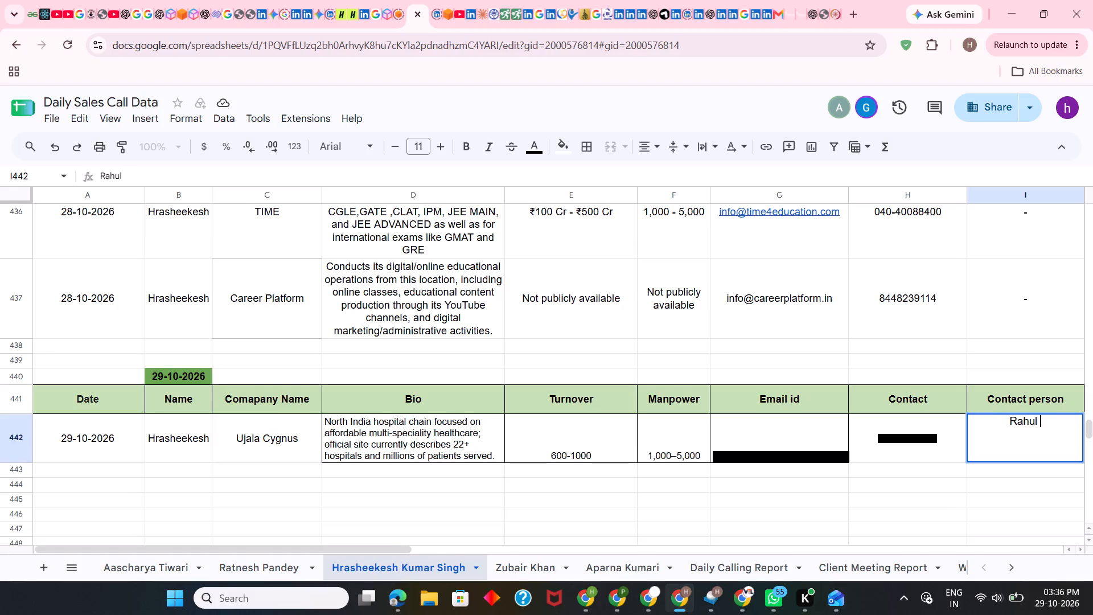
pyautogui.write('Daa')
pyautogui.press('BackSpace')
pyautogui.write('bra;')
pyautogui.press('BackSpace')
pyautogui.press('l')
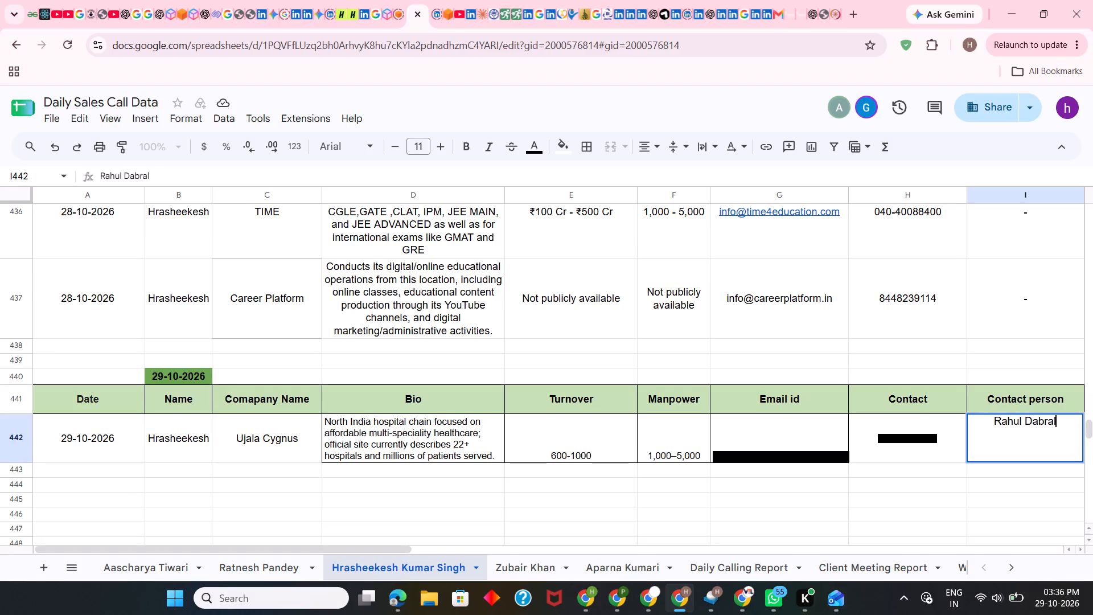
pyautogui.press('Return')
# Enter "Ctrl S" in the Current Services cell of the Ujala Cygnus row, J442.
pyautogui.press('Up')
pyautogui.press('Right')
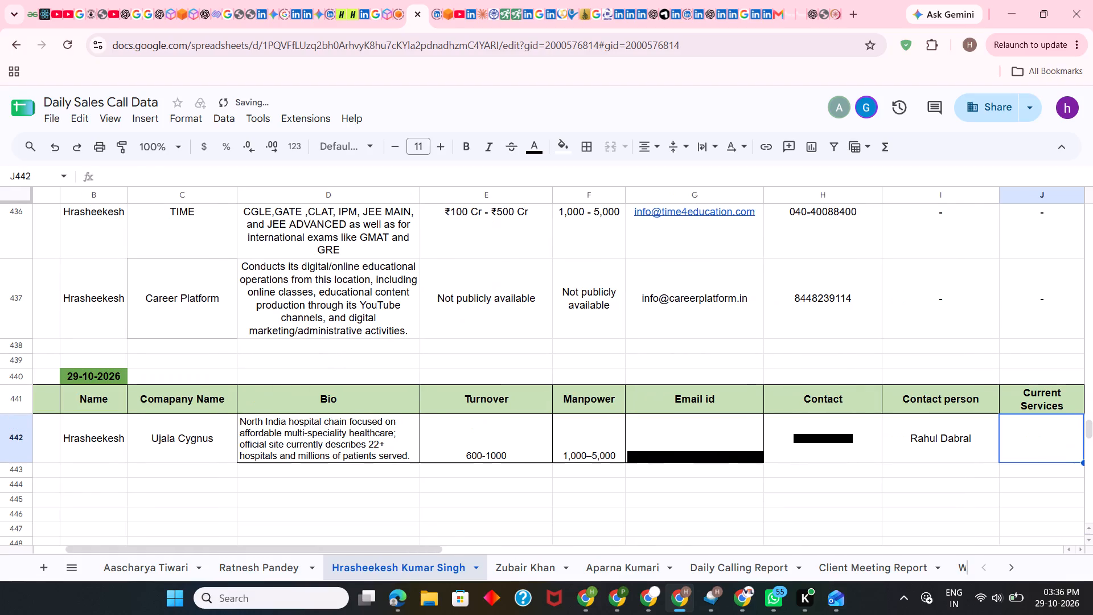
pyautogui.hscroll(-4, 1033, 448)
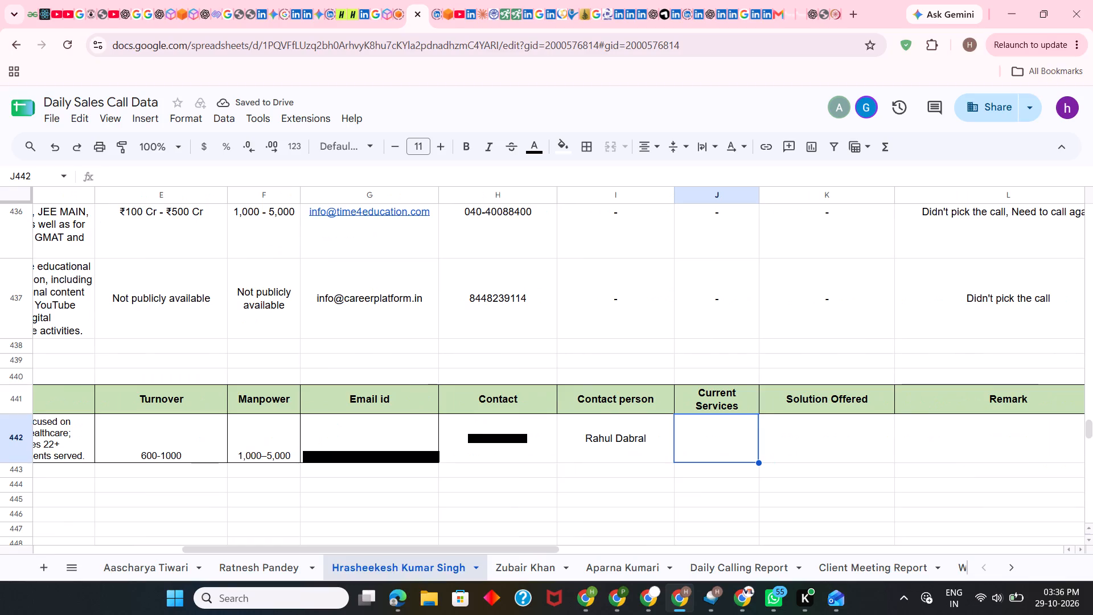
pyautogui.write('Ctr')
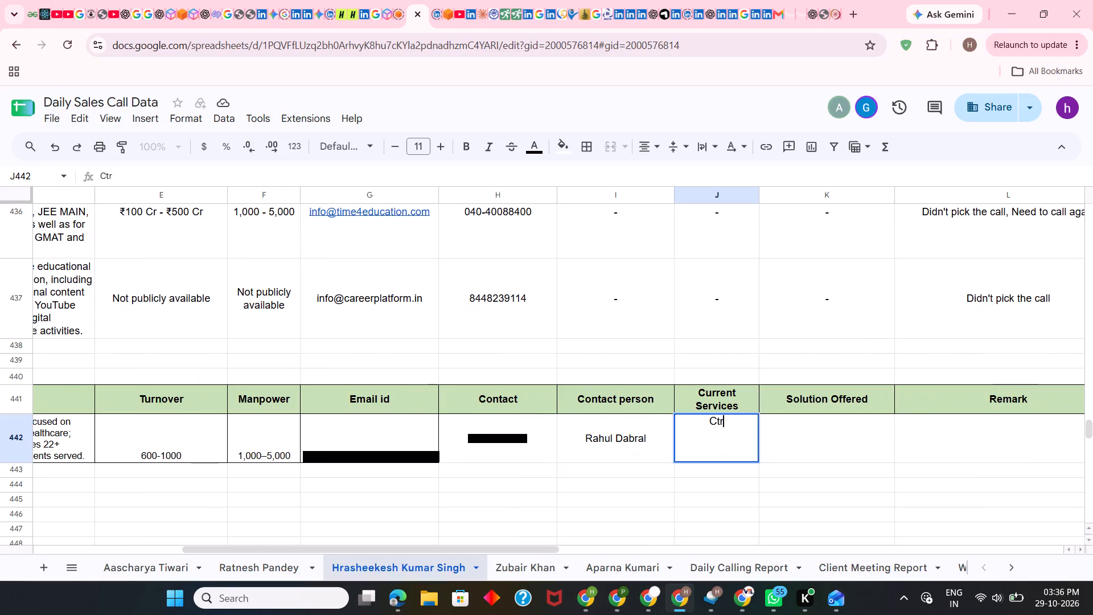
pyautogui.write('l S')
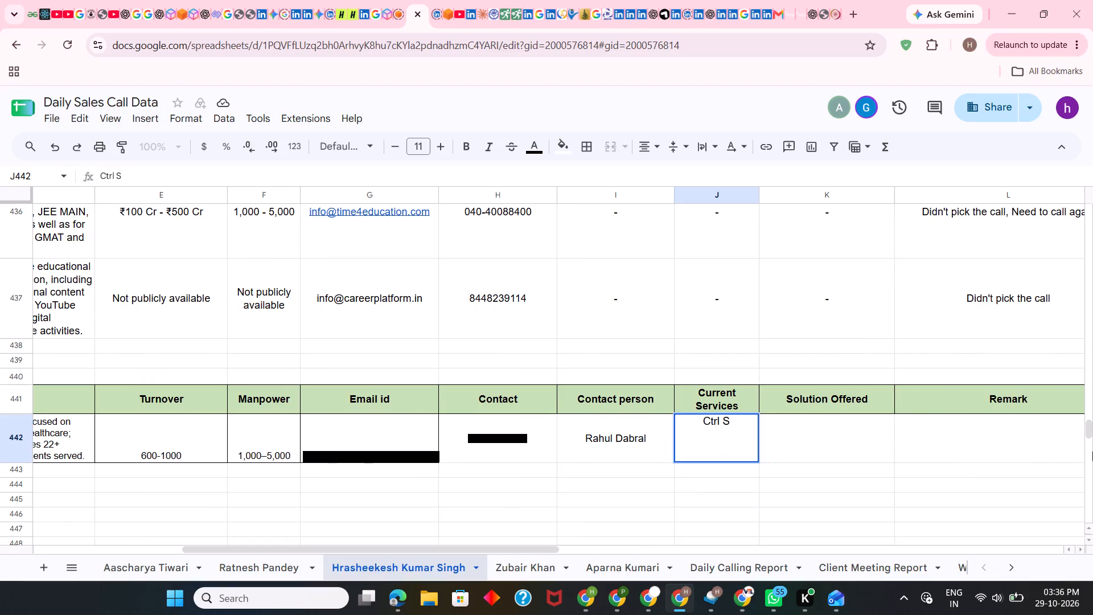
pyautogui.click(832, 419)
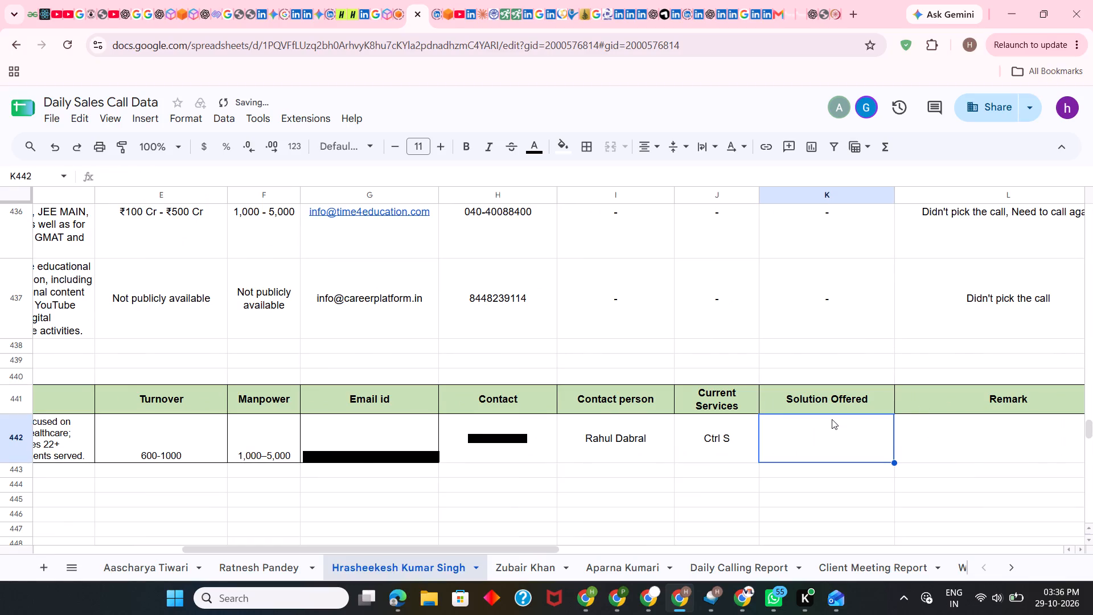
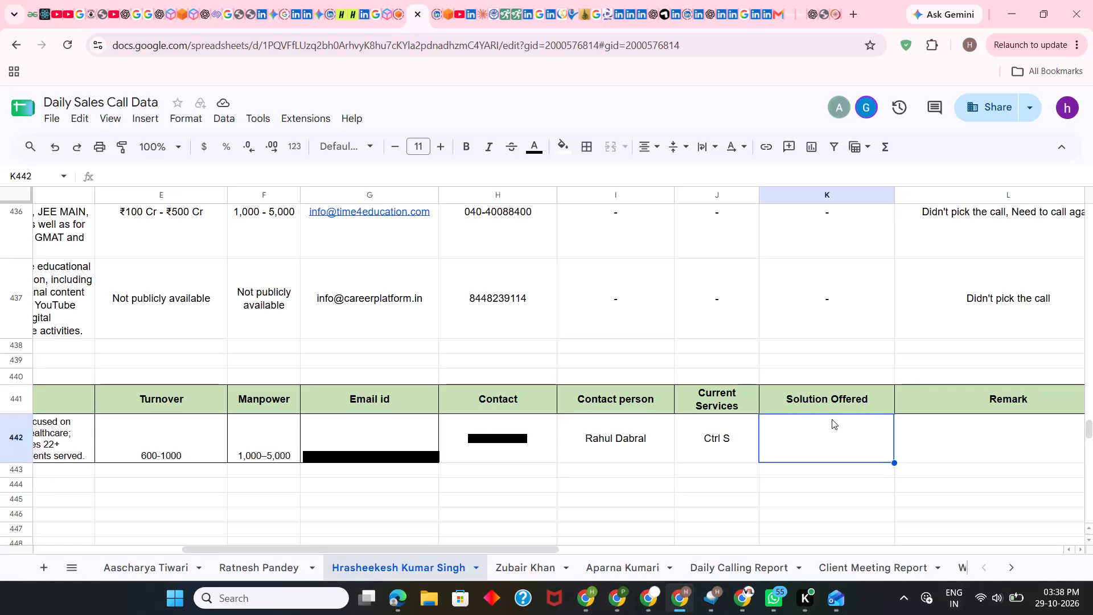
# Enter "Ctrl S from us" in the Solution Offered cell of the Ujala Cygnus row, K442.
pyautogui.write('Ctrl')
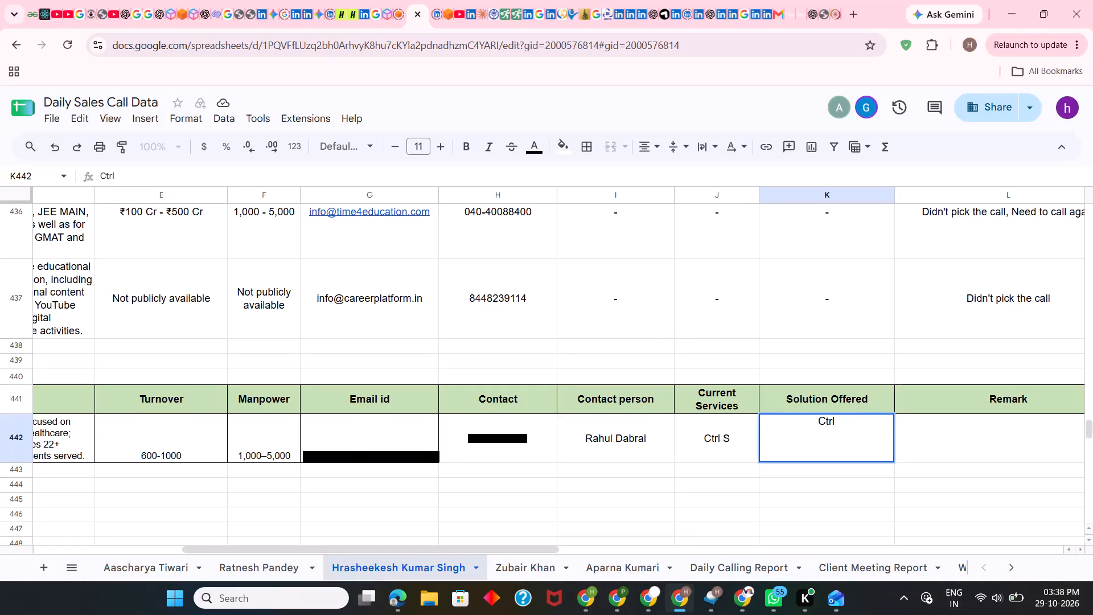
pyautogui.press('space')
pyautogui.write('S from')
pyautogui.press('space')
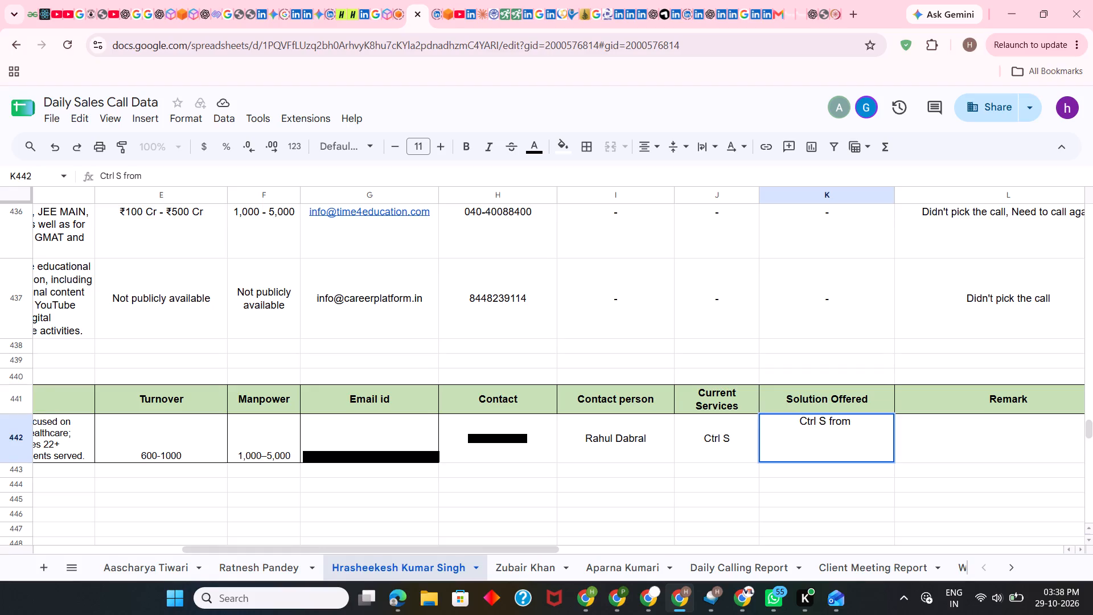
pyautogui.write('Us')
pyautogui.press('BackSpace')
pyautogui.press('BackSpace')
pyautogui.write('us as')
pyautogui.press('space')
pyautogui.press('a')
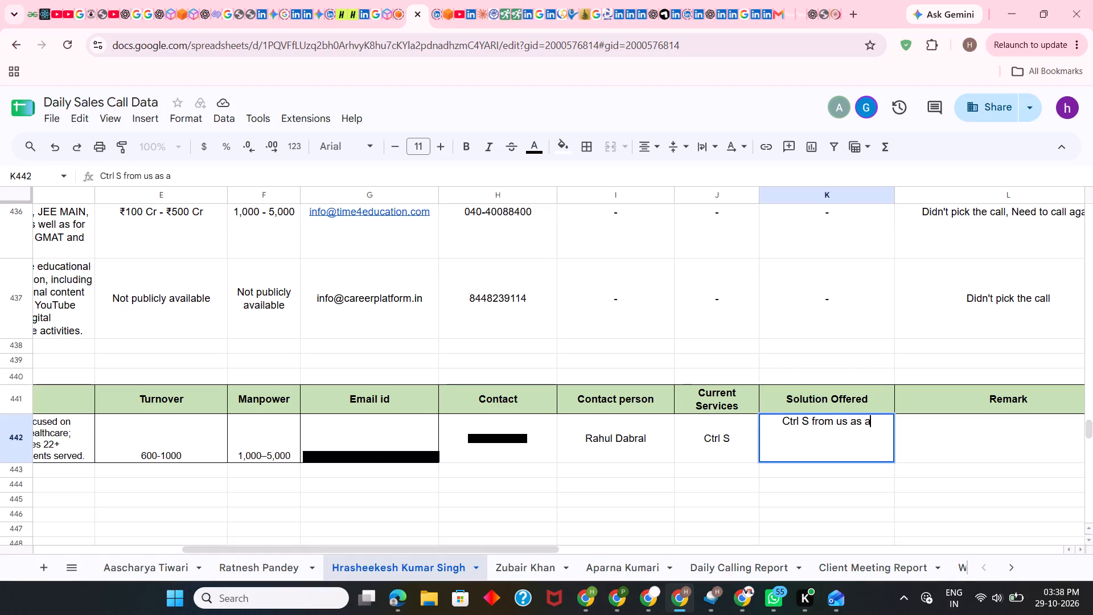
pyautogui.press('BackSpace')
pyautogui.press('BackSpace')
pyautogui.press('BackSpace')
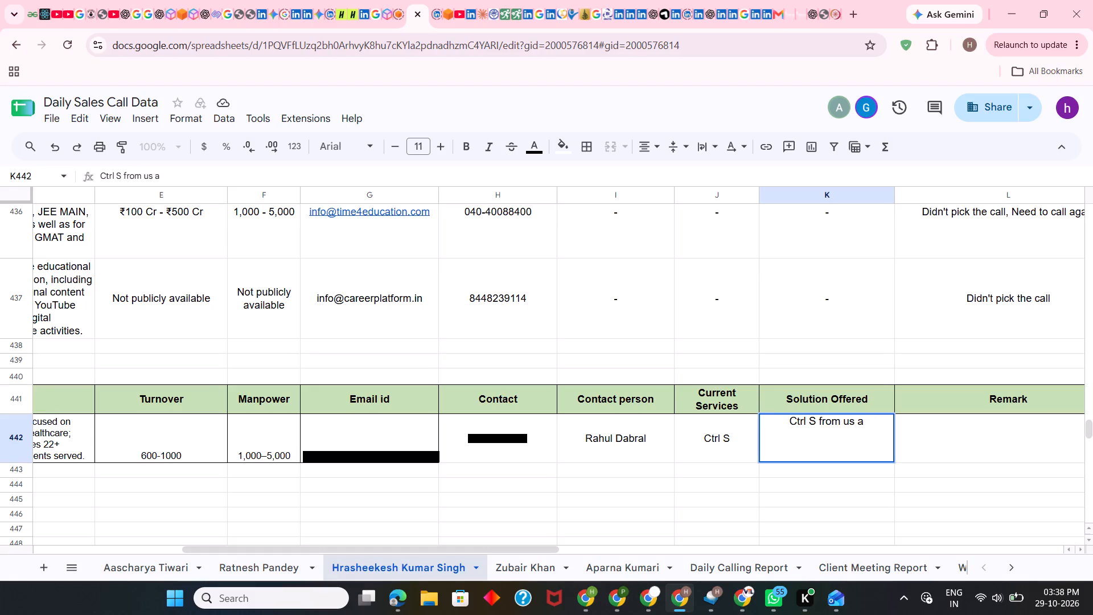
pyautogui.press('BackSpace')
pyautogui.press('BackSpace')
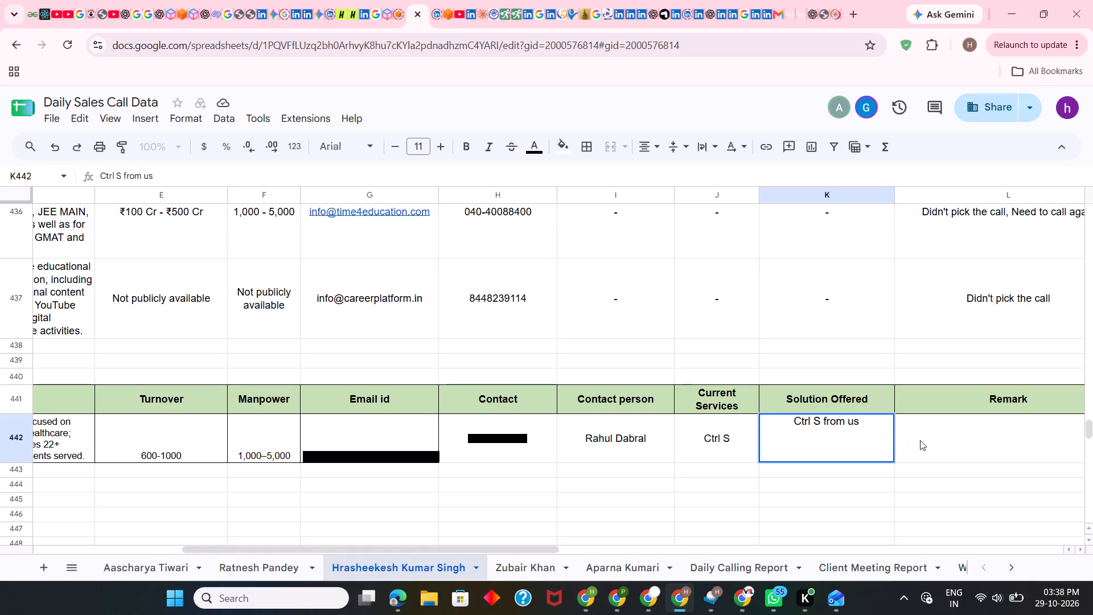
# Begin the remark in L442 with "He tols me that they are currently using Ctrl S and they have around 15 servers".
pyautogui.click(920, 440)
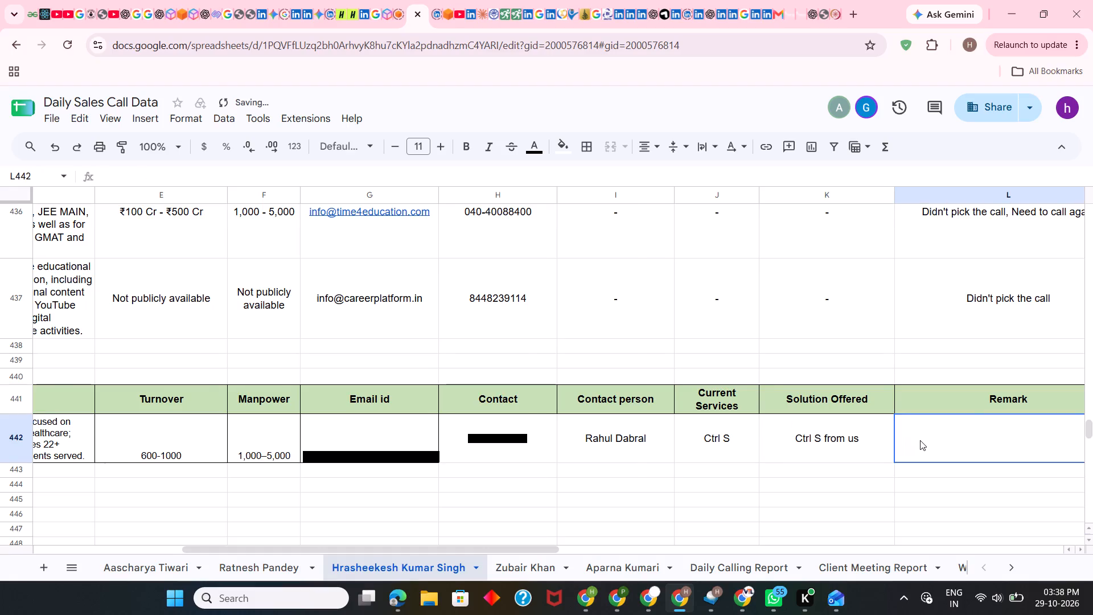
pyautogui.write('He tos')
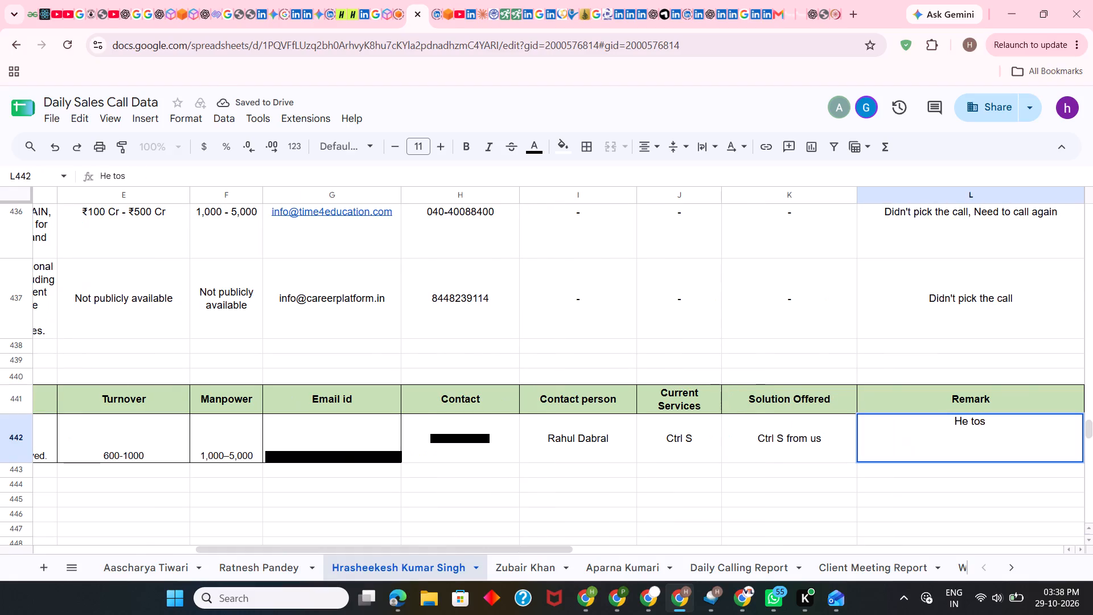
pyautogui.press('BackSpace')
pyautogui.write('ls me that theru')
pyautogui.press('BackSpace')
pyautogui.press('BackSpace')
pyautogui.write('y are currently usinf')
pyautogui.press('BackSpace')
pyautogui.write('g')
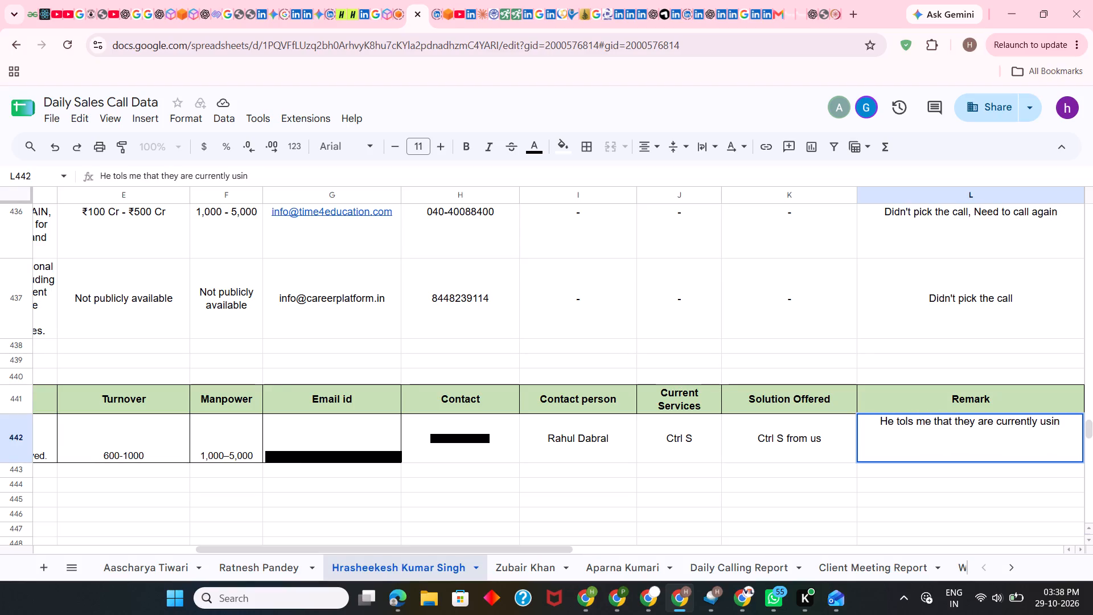
pyautogui.press('space')
pyautogui.write('Ctrl S')
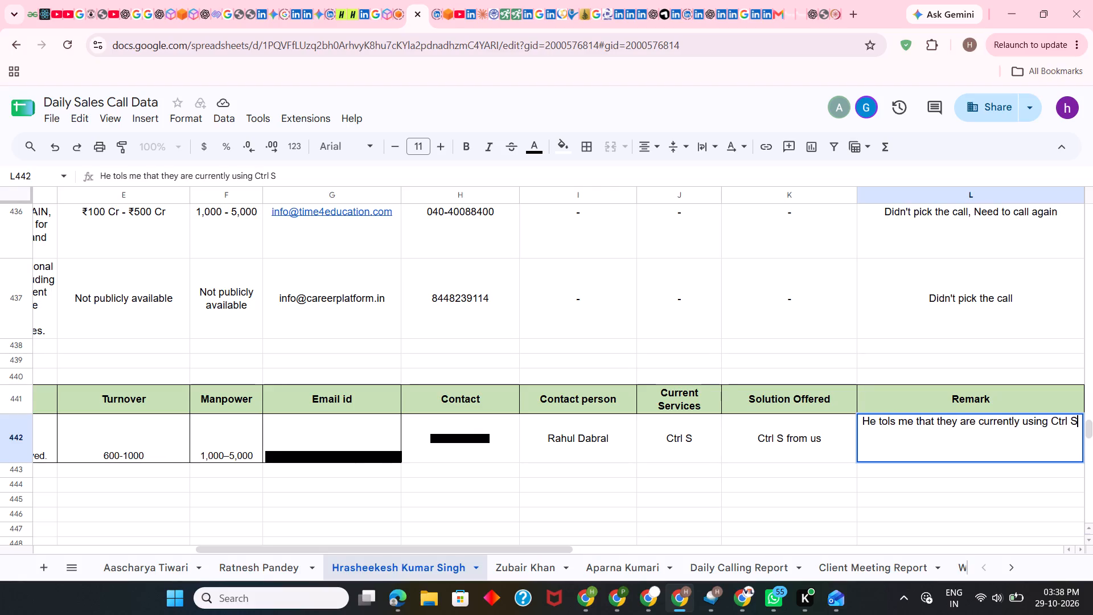
pyautogui.press('space')
pyautogui.write('and they have')
pyautogui.press('space')
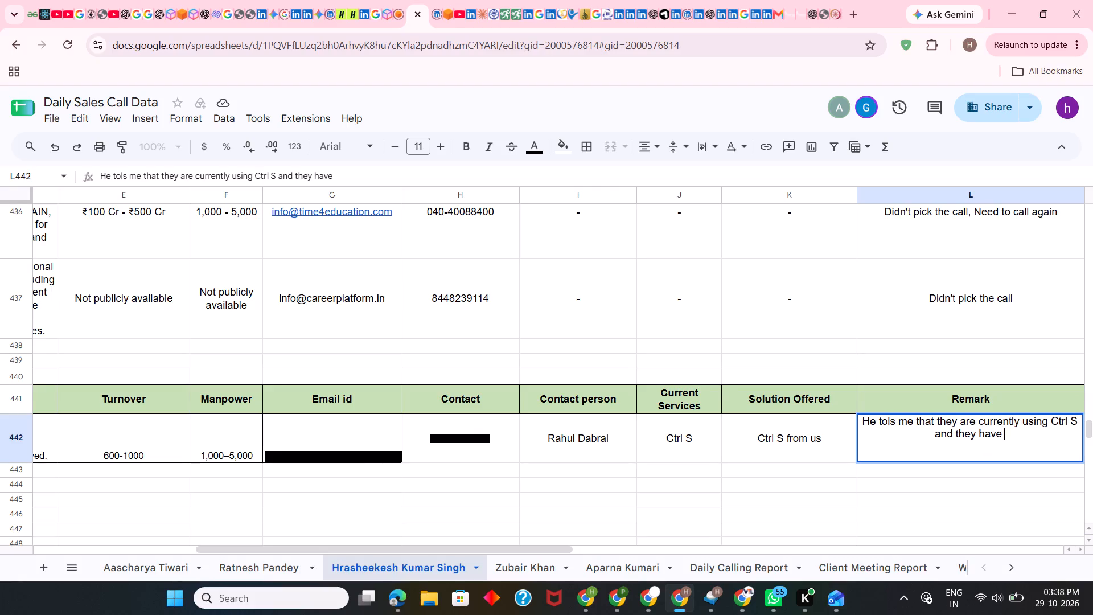
pyautogui.write('around 15 servers')
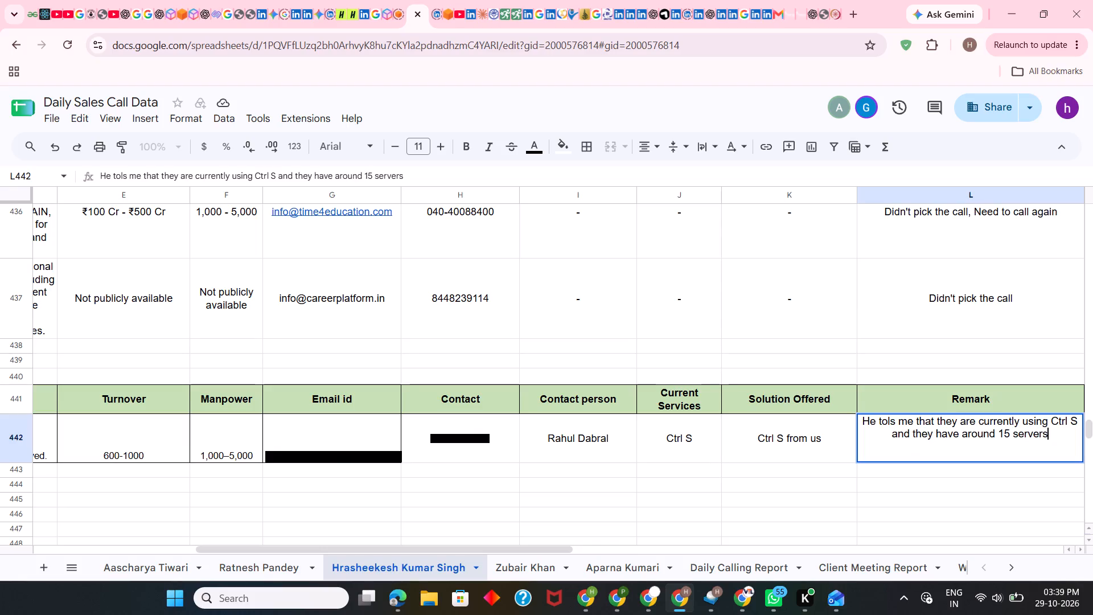
# Continue the remark in L442 with ", he also stated that they are receiving high bills".
pyautogui.write(',')
pyautogui.press('space')
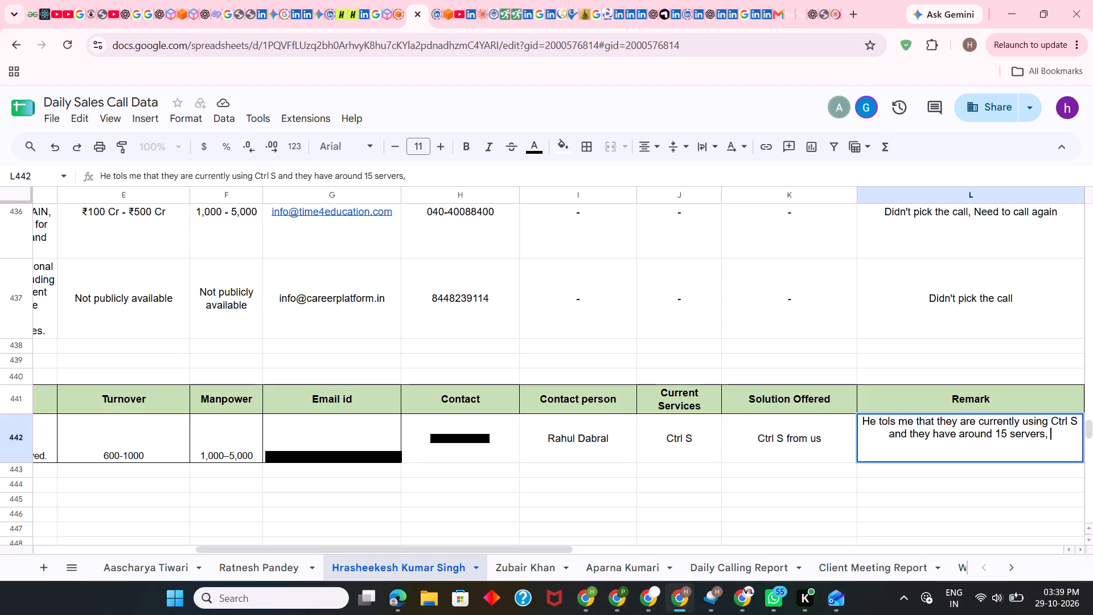
pyautogui.write('he asls')
pyautogui.press('BackSpace')
pyautogui.press('BackSpace')
pyautogui.press('BackSpace')
pyautogui.write('lso stated that they are')
pyautogui.press('space')
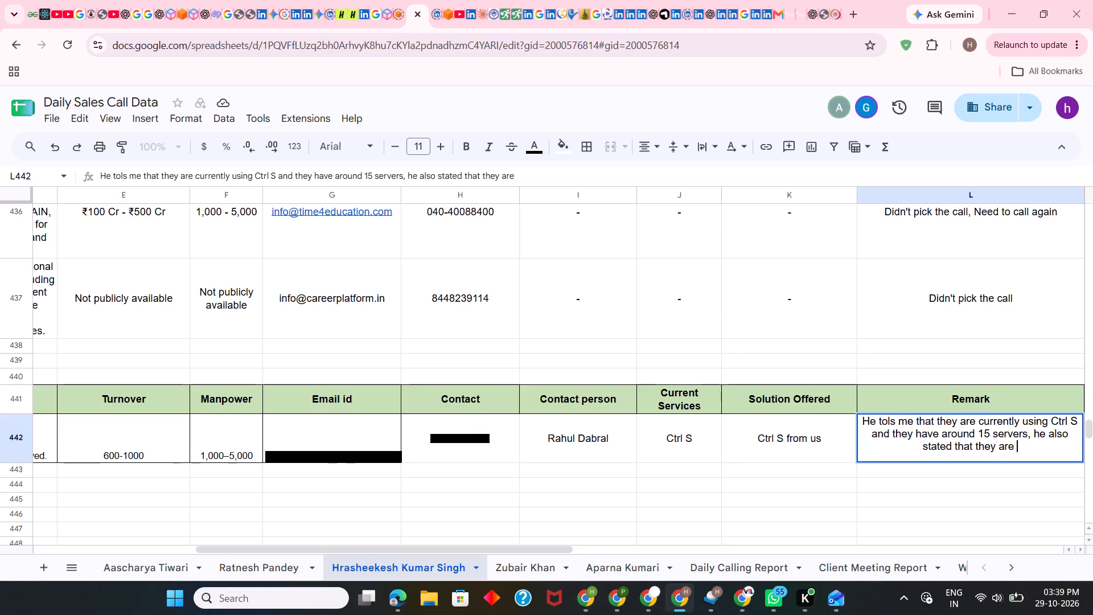
pyautogui.write('ge')
pyautogui.press('BackSpace')
pyautogui.press('BackSpace')
pyautogui.write('receive')
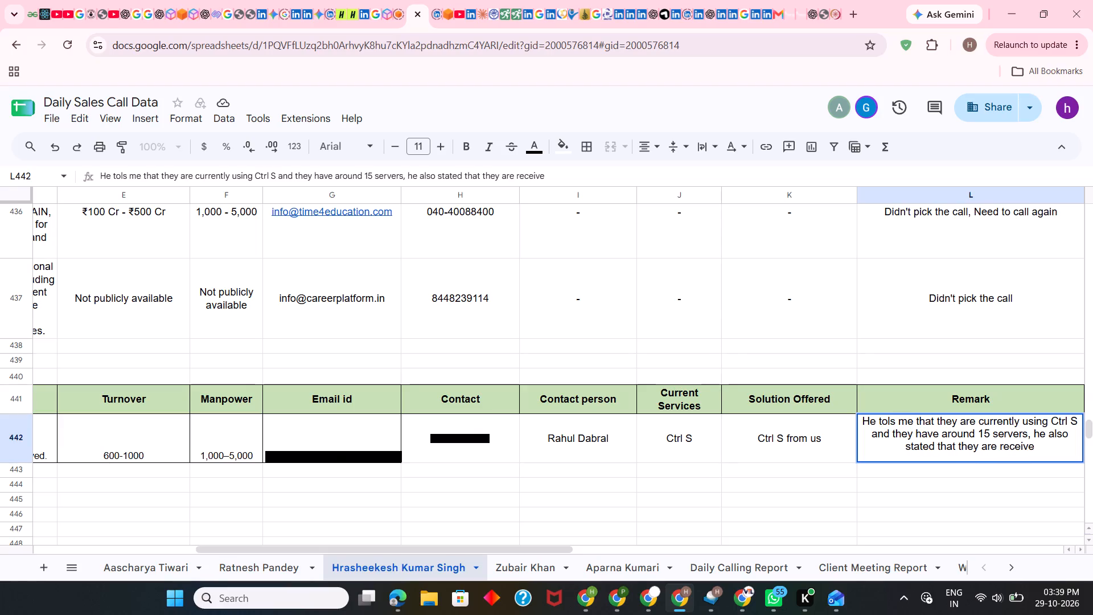
pyautogui.press('BackSpace')
pyautogui.write('ing high bills')
pyautogui.press('space')
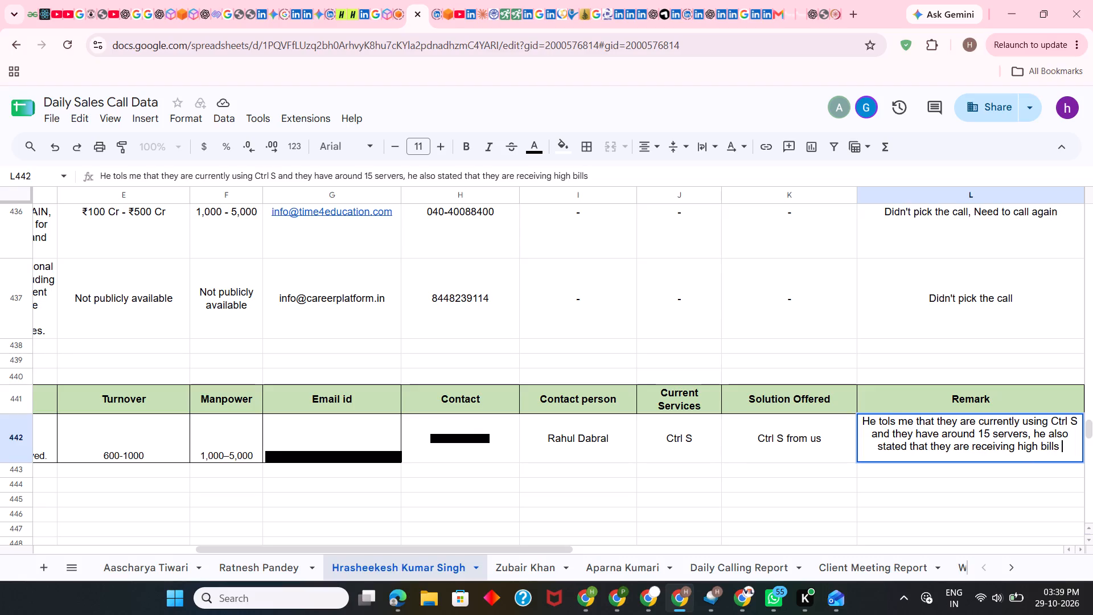
pyautogui.press('BackSpace')
pyautogui.press('space')
pyautogui.write('so')
pyautogui.press('space')
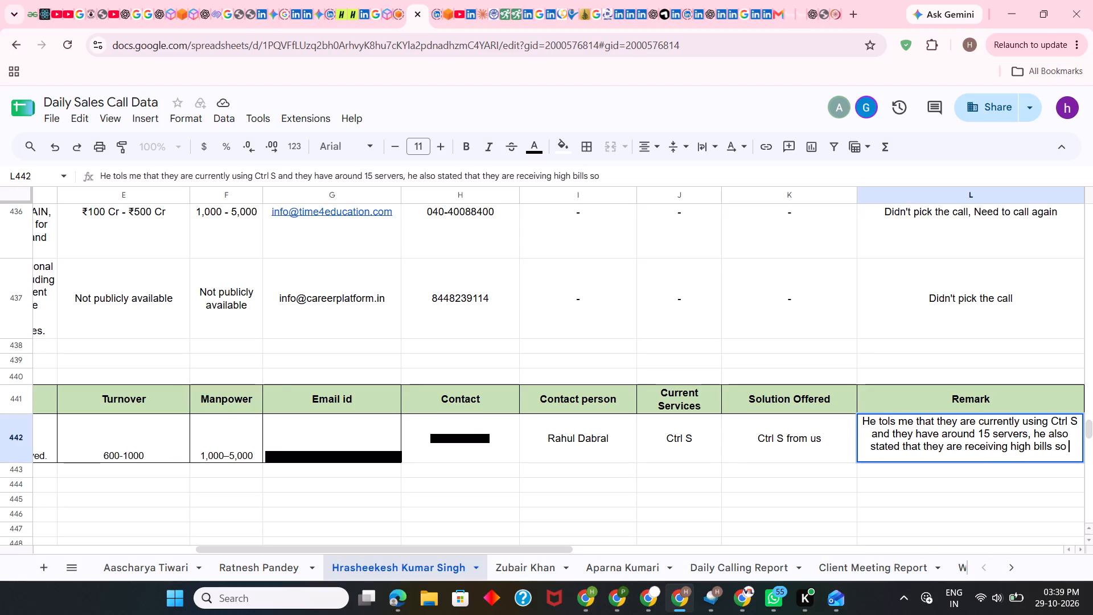
pyautogui.press('BackSpace')
pyautogui.press('BackSpace')
pyautogui.press('BackSpace')
pyautogui.press('BackSpace')
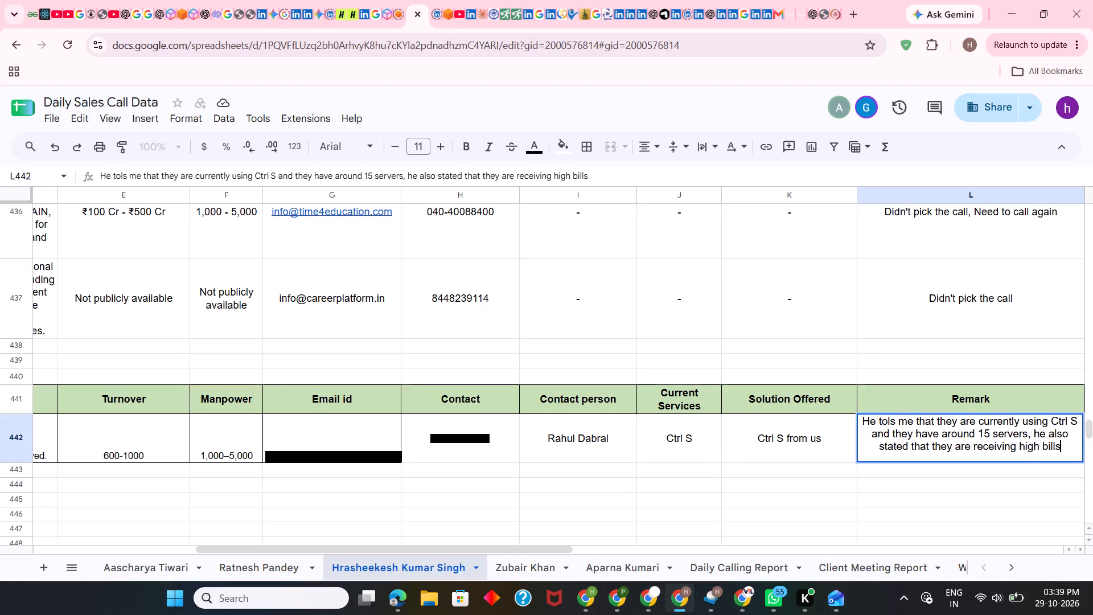
# Extend the remark in L442 with ", so i told him that we can".
pyautogui.write(', o')
pyautogui.press('BackSpace')
pyautogui.write('so i')
pyautogui.press('space')
pyautogui.write('told him to')
pyautogui.press('space')
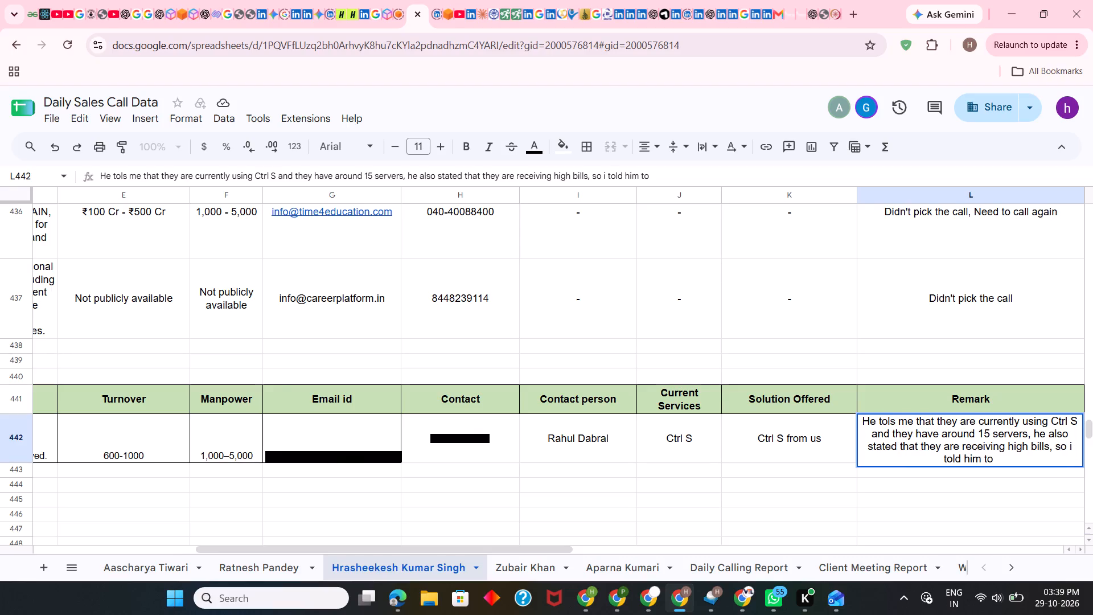
pyautogui.write('pu')
pyautogui.press('BackSpace')
pyautogui.press('BackSpace')
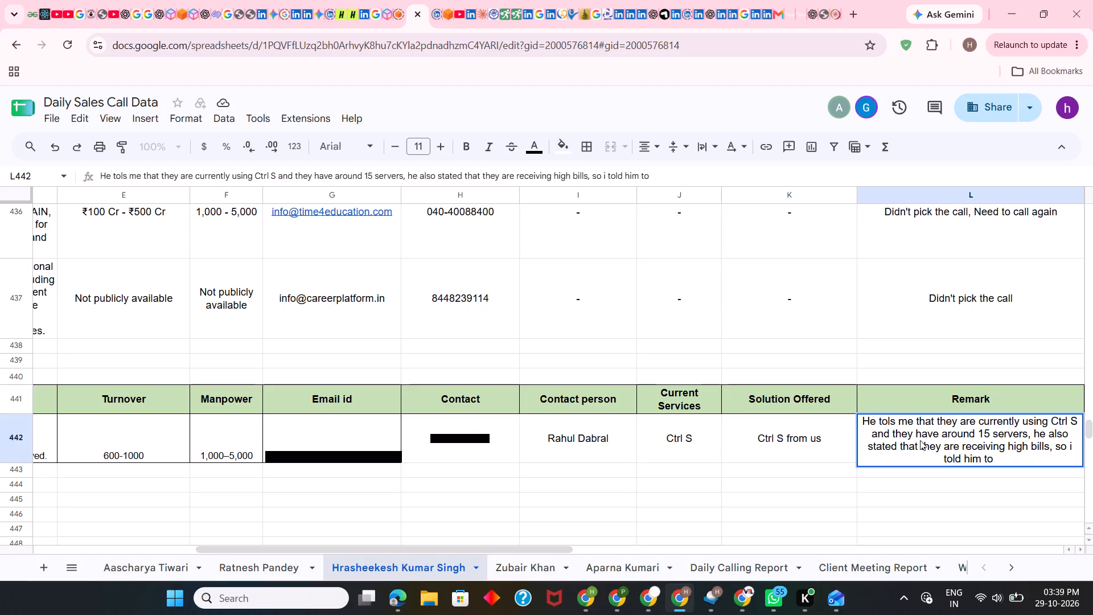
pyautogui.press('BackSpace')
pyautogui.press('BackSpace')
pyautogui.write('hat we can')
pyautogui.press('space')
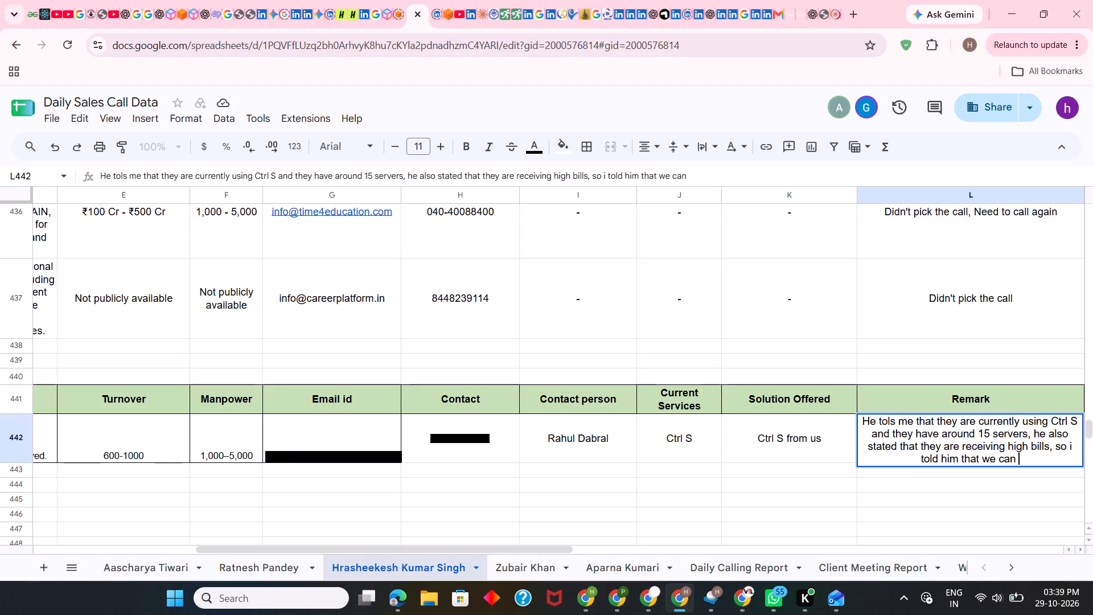
# Extend the remark in L442 with "be vendor for them", keeping single spacing and the correct spelling of "vendor".
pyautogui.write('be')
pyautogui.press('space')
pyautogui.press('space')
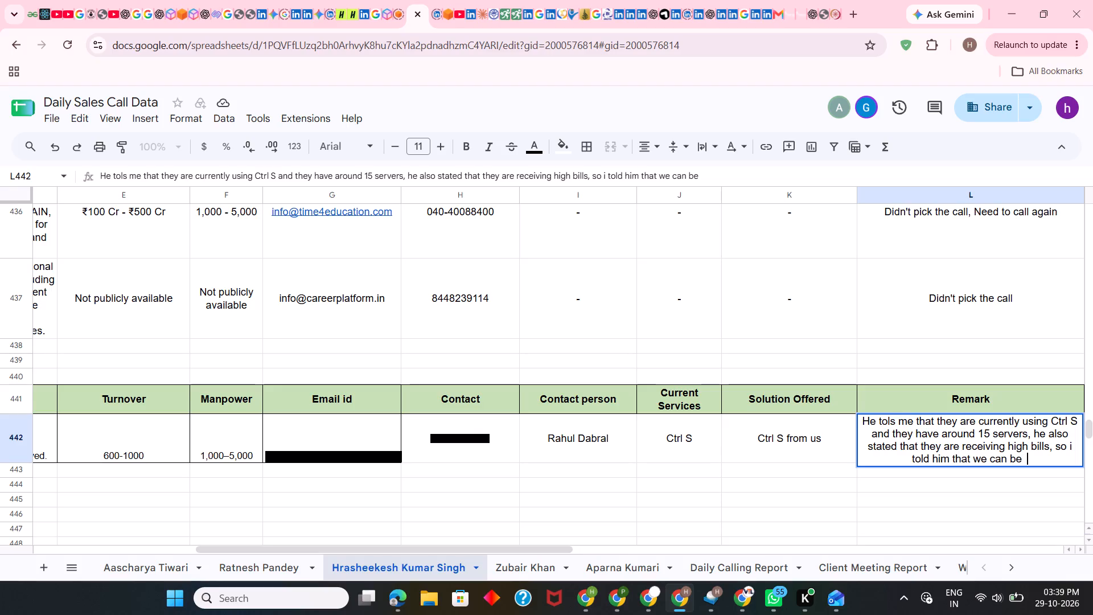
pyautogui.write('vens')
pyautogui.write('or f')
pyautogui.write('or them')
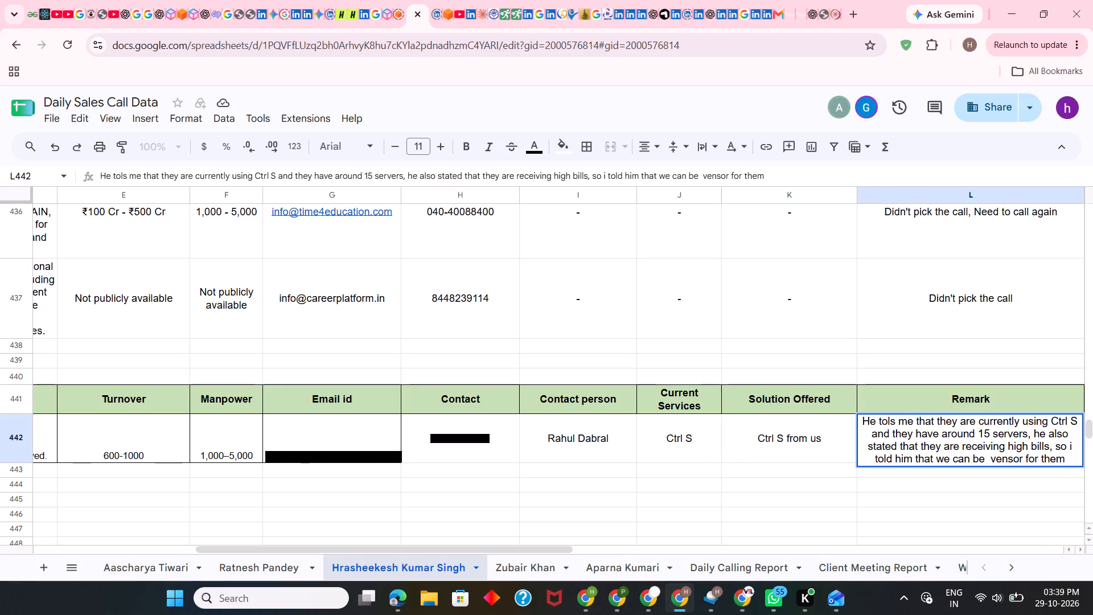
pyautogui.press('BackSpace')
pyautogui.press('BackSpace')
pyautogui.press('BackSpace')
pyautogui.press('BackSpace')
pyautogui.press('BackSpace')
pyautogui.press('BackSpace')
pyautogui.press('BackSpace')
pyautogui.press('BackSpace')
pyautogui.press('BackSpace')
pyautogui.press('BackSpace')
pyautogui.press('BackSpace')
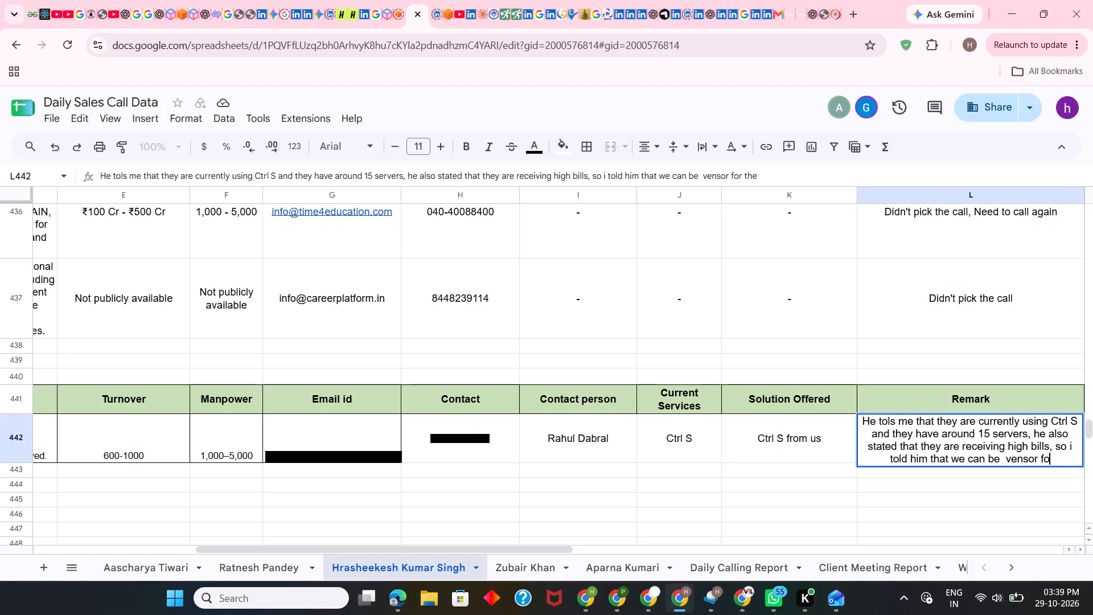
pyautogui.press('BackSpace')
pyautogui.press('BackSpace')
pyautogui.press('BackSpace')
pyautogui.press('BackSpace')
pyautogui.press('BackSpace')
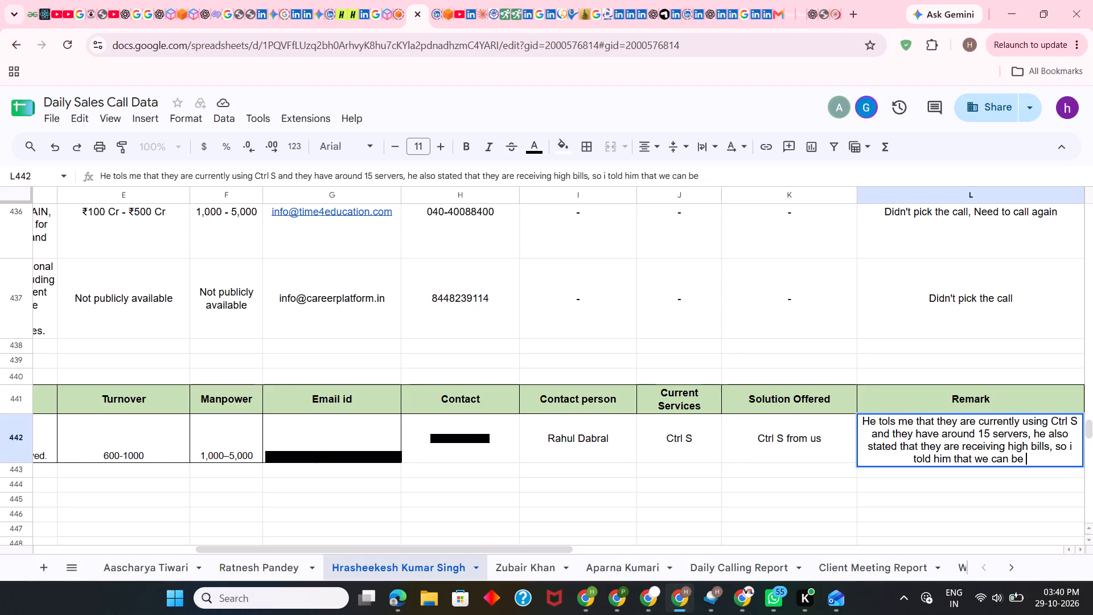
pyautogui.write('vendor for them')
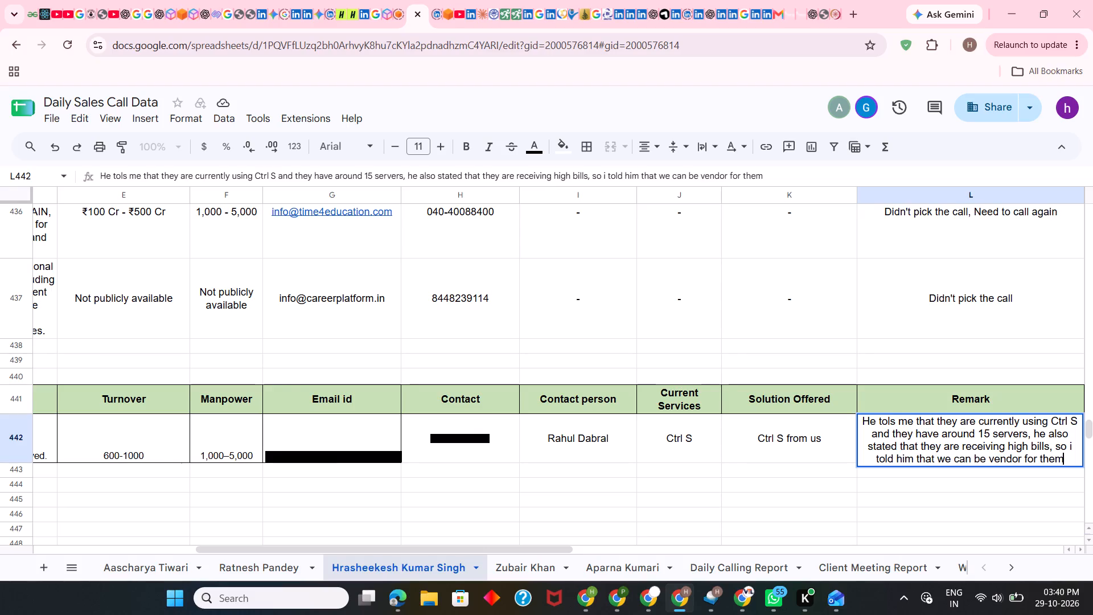
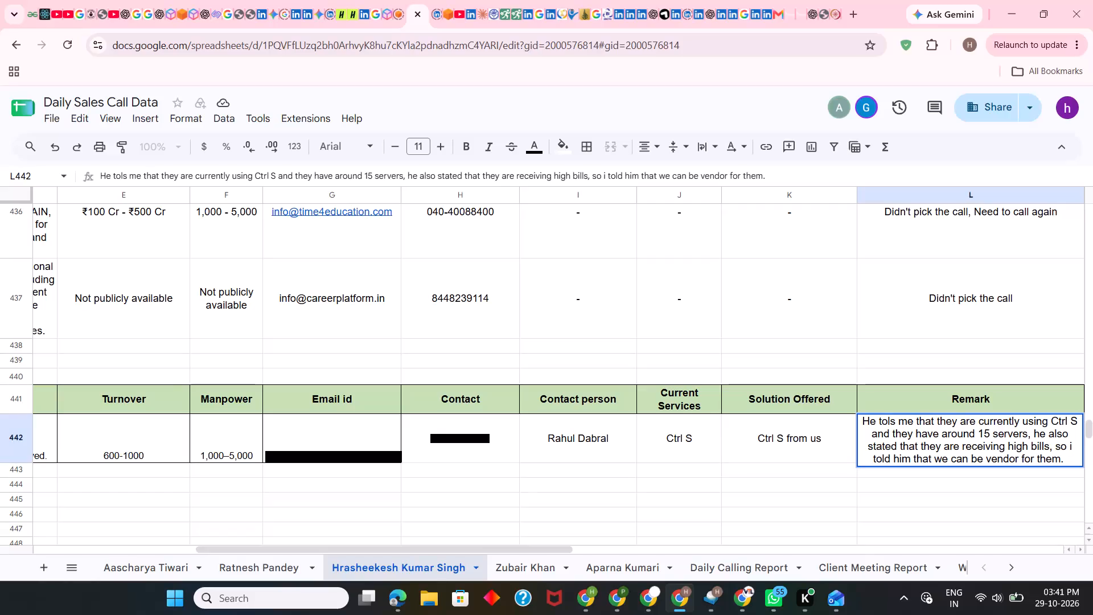
# Finish the Ujala Cygnus remark in L442 so that it ends with "be vendor for them.".
pyautogui.press('BackSpace')
pyautogui.press('Return')
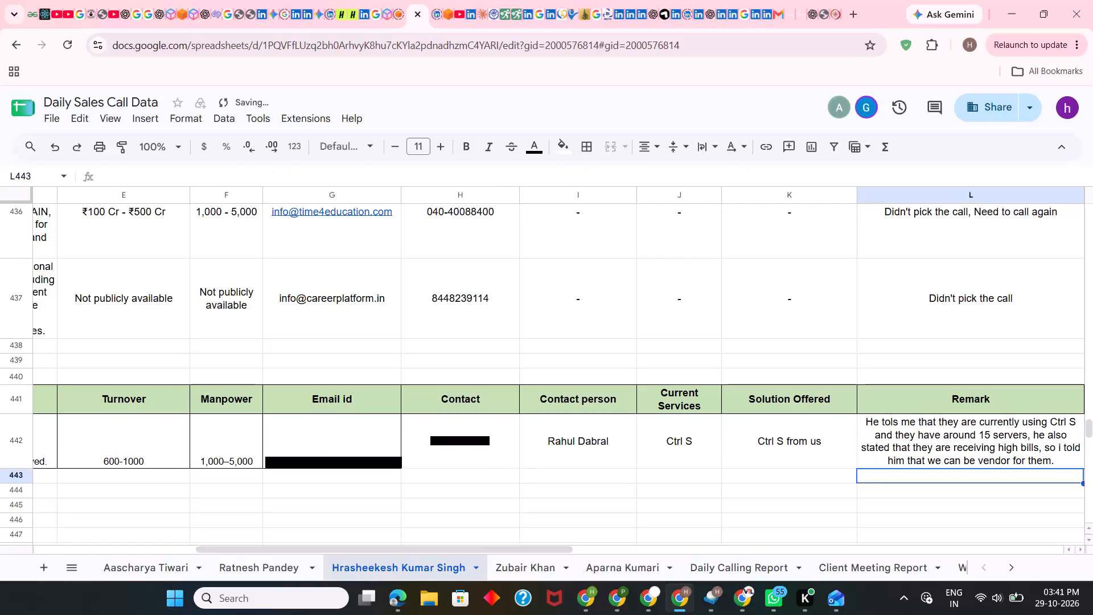
# Copy the Ujala Cygnus remark from L442 into P29 of the AWS Leads Sheet, over the existing text, as values only.
pyautogui.hscroll(-6, 969, 461)
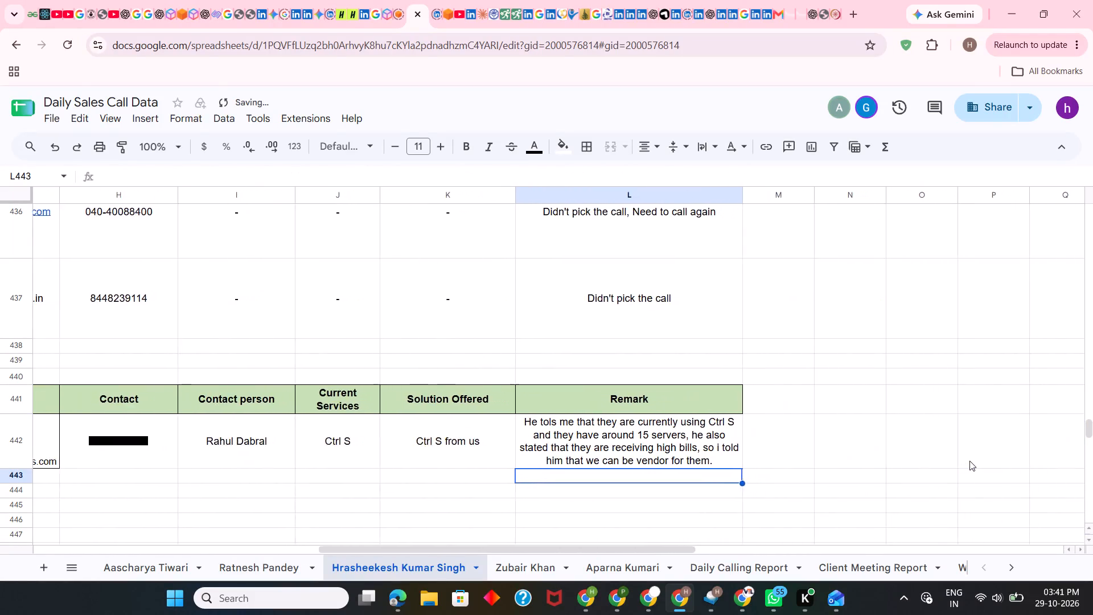
pyautogui.hscroll(8, 969, 461)
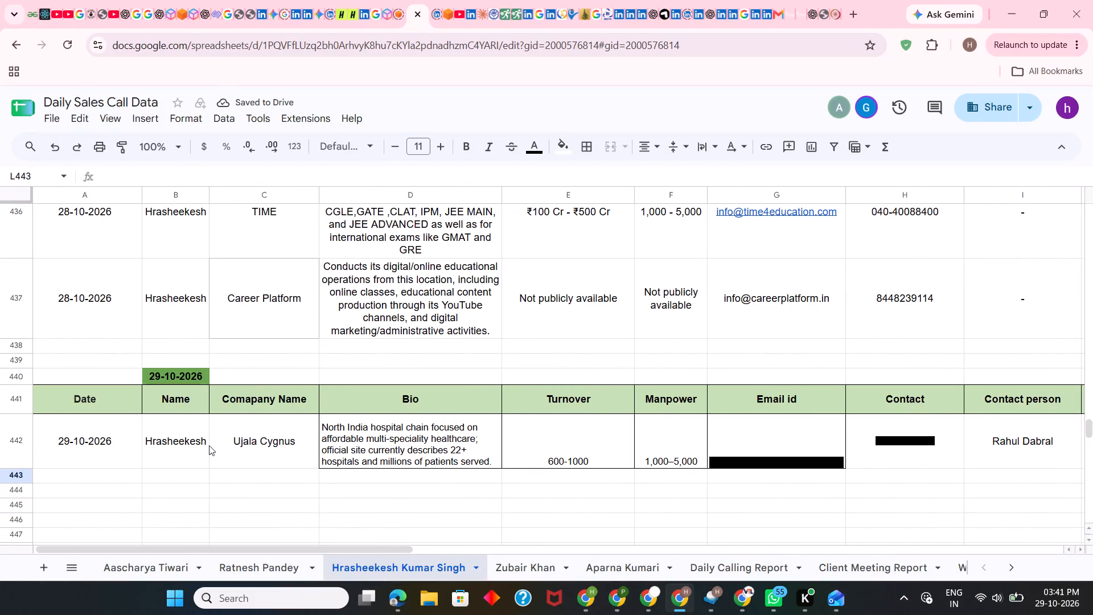
pyautogui.hscroll(-6, 890, 460)
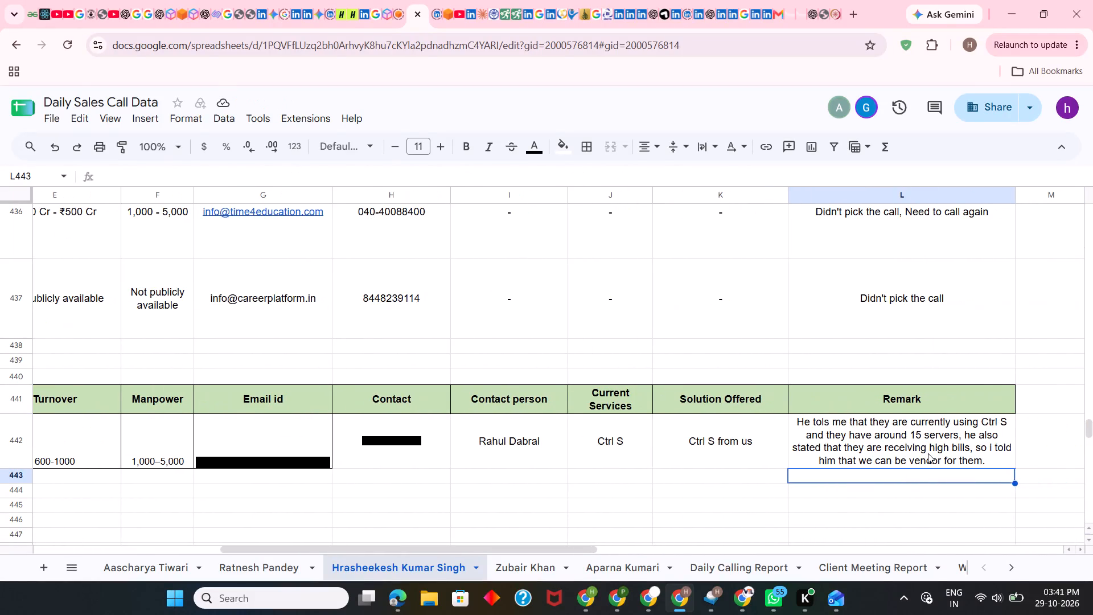
pyautogui.click(928, 453)
pyautogui.hotkey('ctrl', 'c')
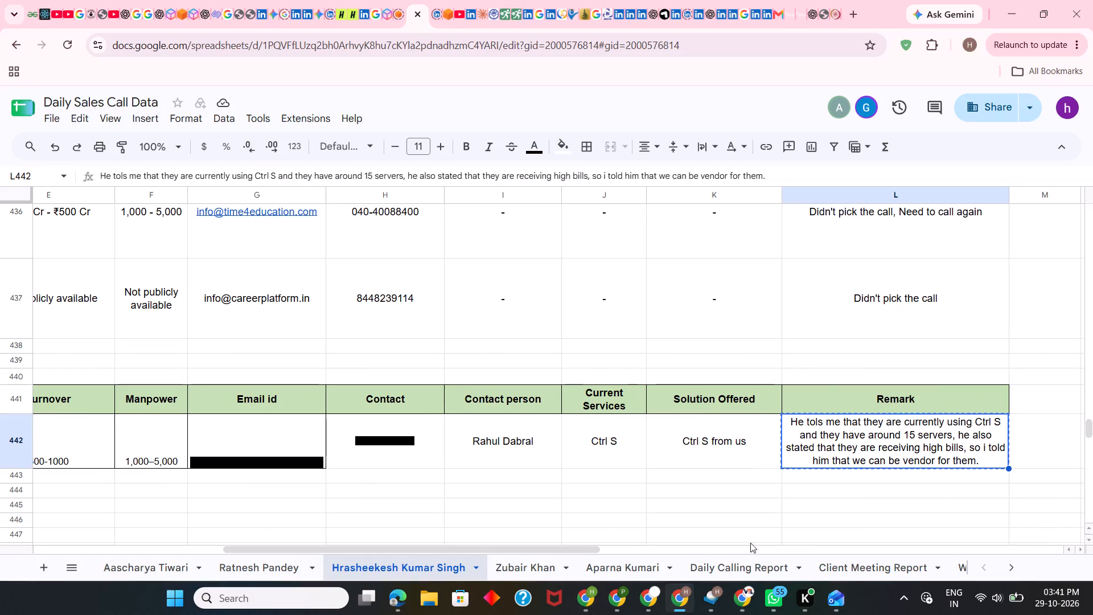
pyautogui.click(733, 594)
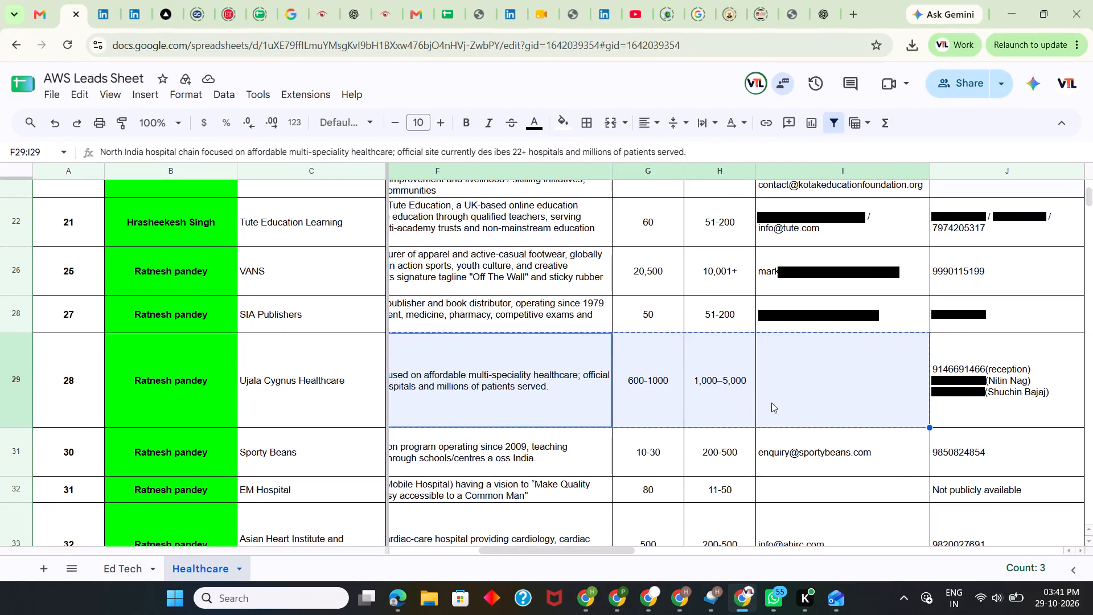
pyautogui.hscroll(-10, 876, 397)
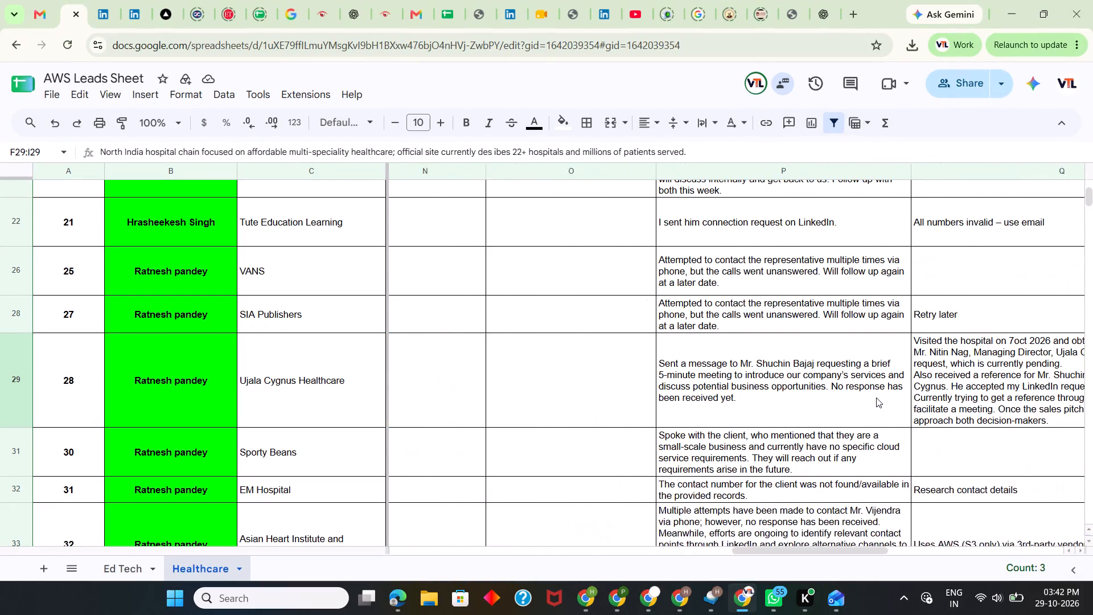
pyautogui.hscroll(-1, 876, 397)
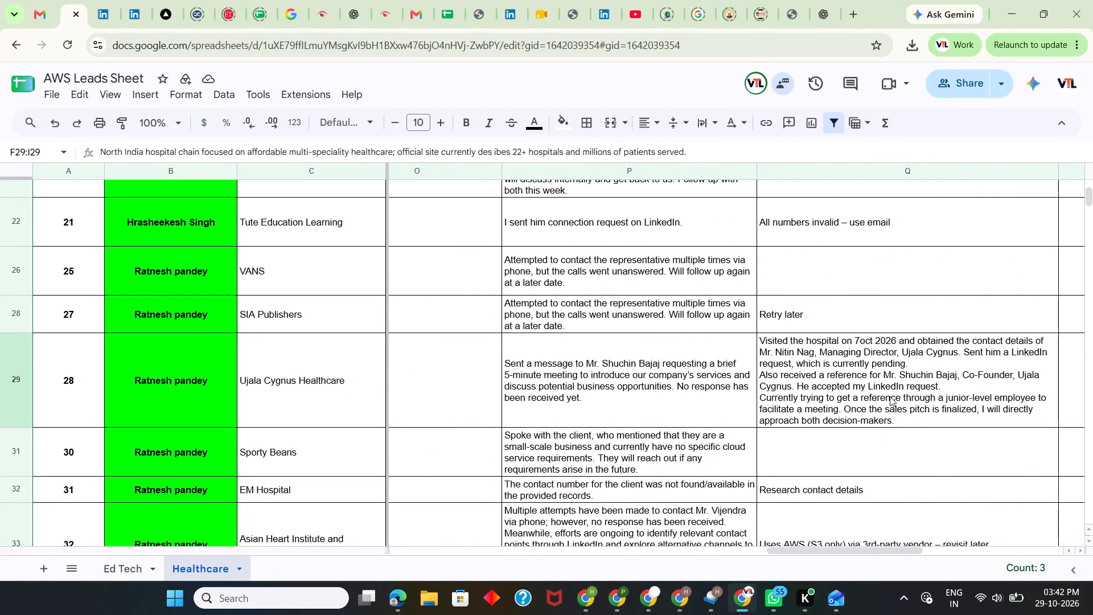
pyautogui.scroll(6, 825, 391)
pyautogui.scroll(-2, 825, 391)
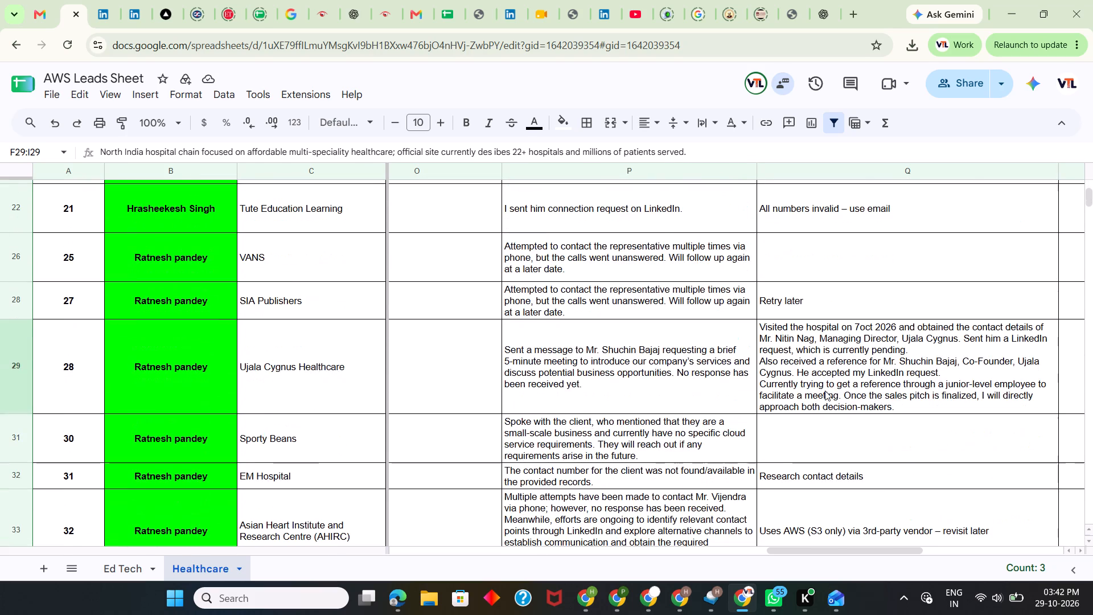
pyautogui.click(673, 368)
pyautogui.hotkey('ctrl', 'v')
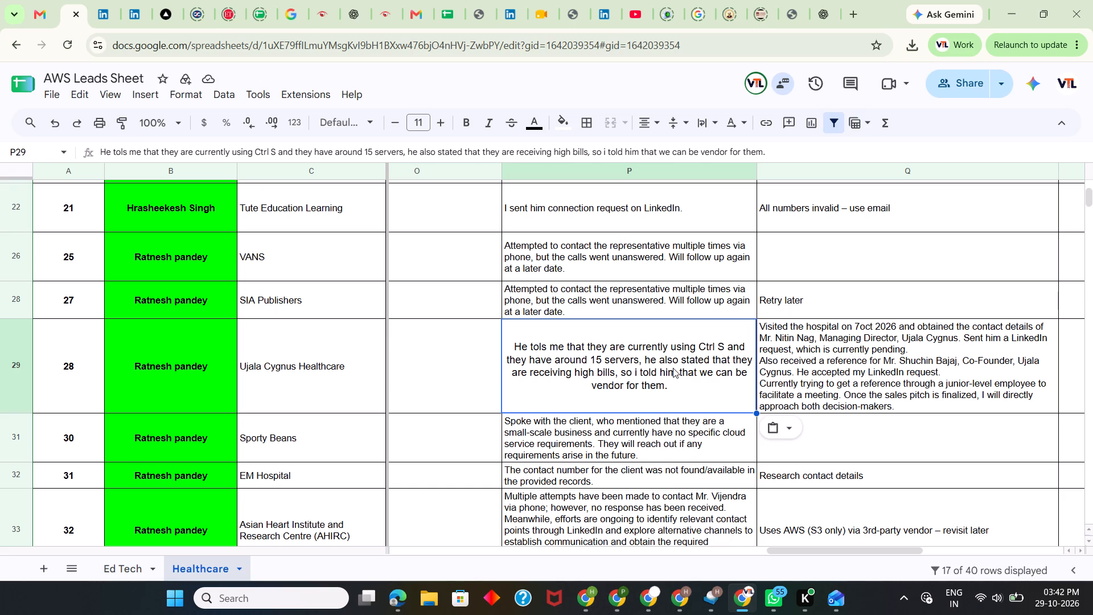
pyautogui.click(761, 419)
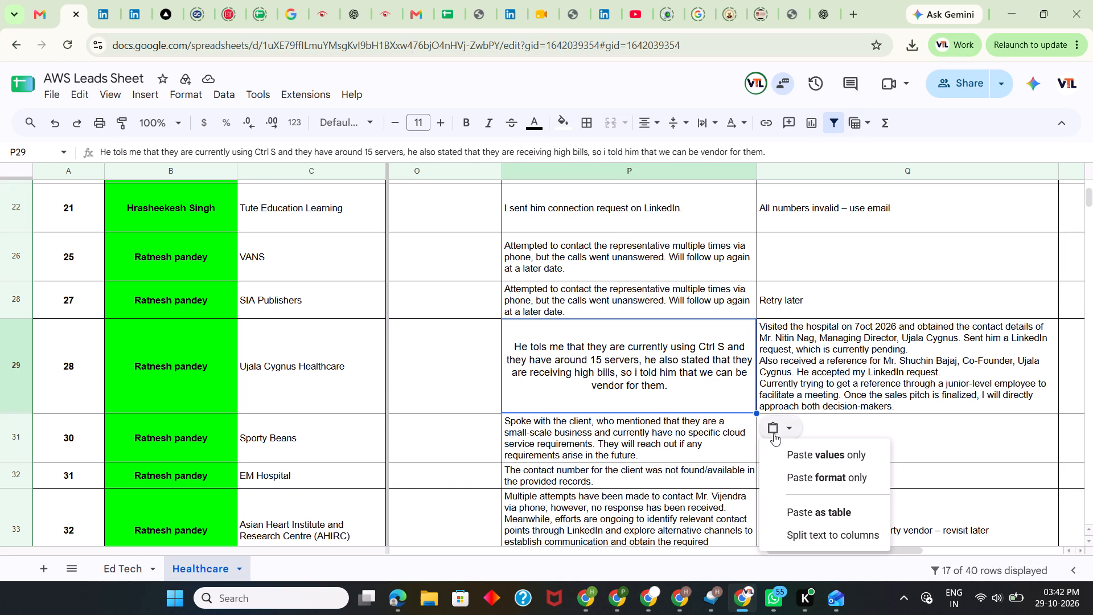
pyautogui.click(790, 454)
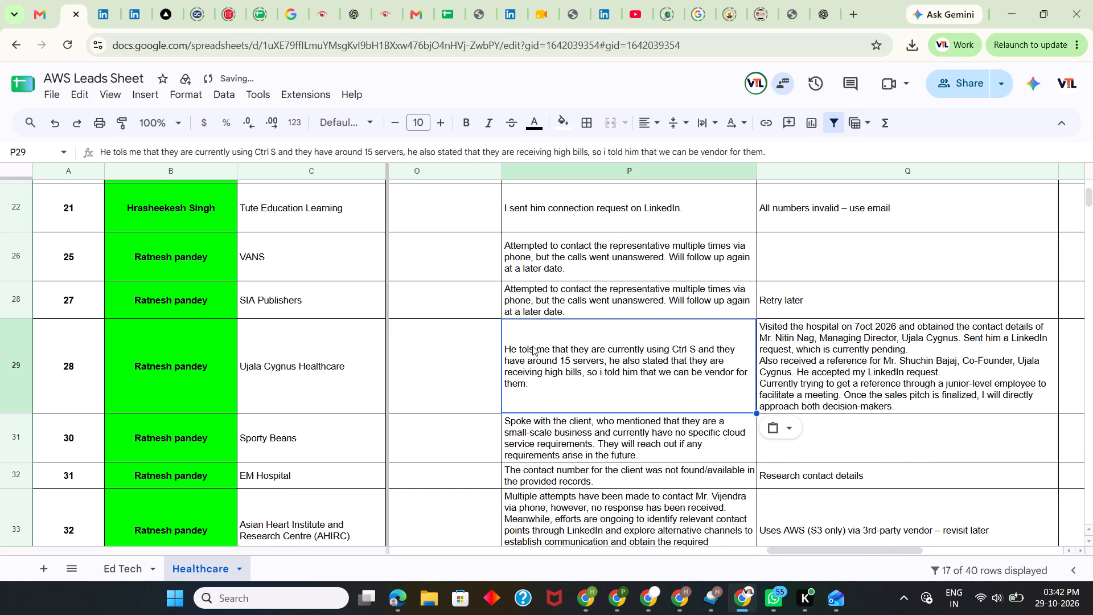
# Correct the misspelled "tols" to "told" in the Ujala Cygnus Healthcare note, P29.
pyautogui.doubleClick(532, 346)
pyautogui.click(531, 325)
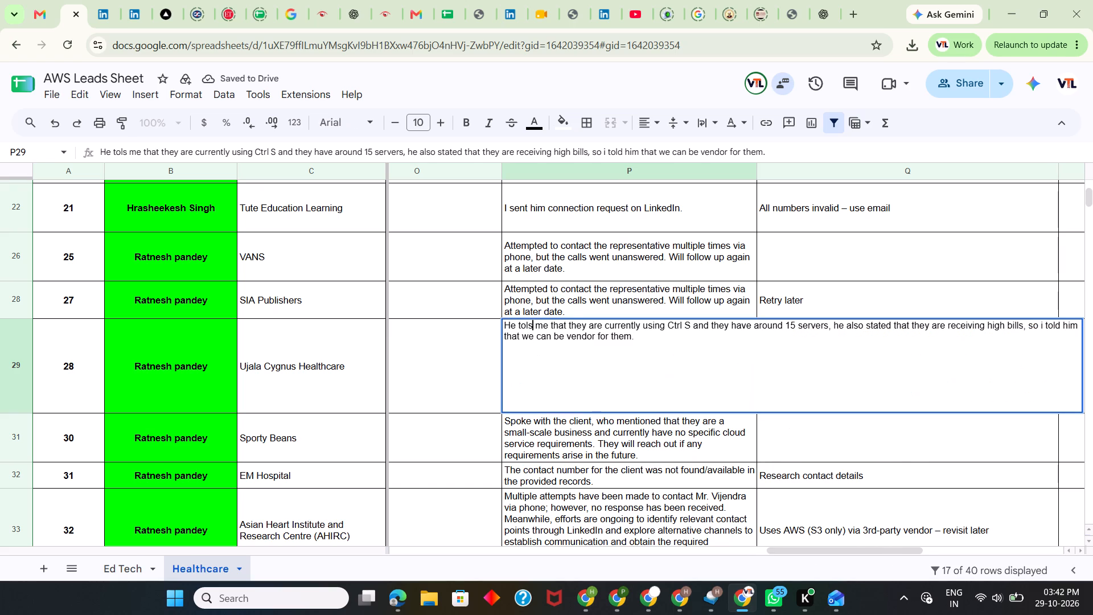
pyautogui.press('BackSpace')
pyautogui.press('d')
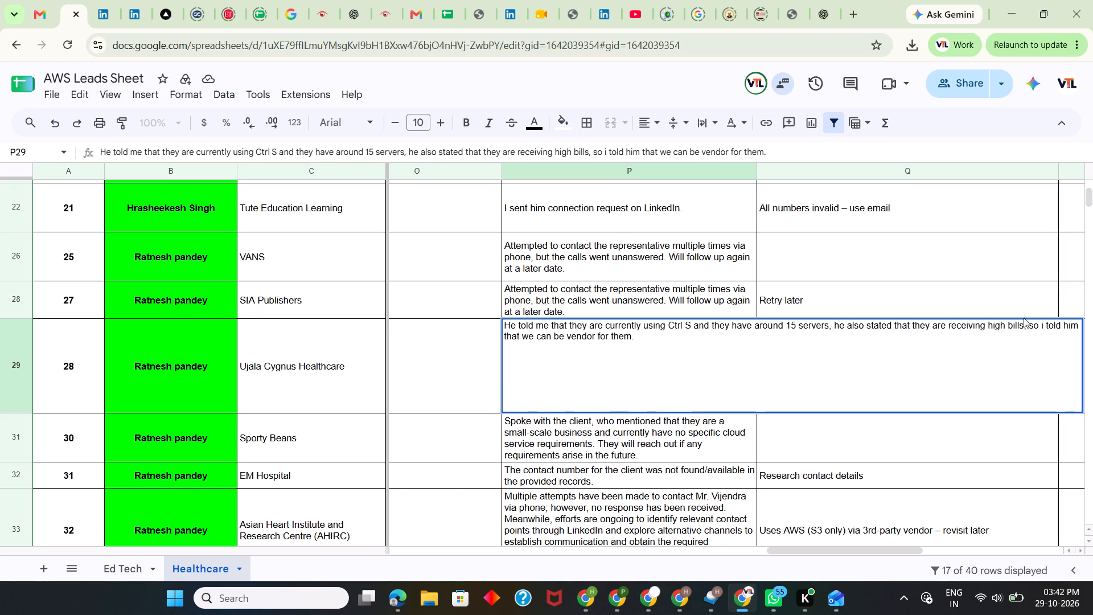
# Replace P29's text after "high bills," with "I asked him if we can align a meeting so that we can discuss more about their workload.".
pyautogui.moveTo(1027, 325); pyautogui.dragTo(1066, 331)
pyautogui.moveTo(1066, 331); pyautogui.dragTo(998, 350)
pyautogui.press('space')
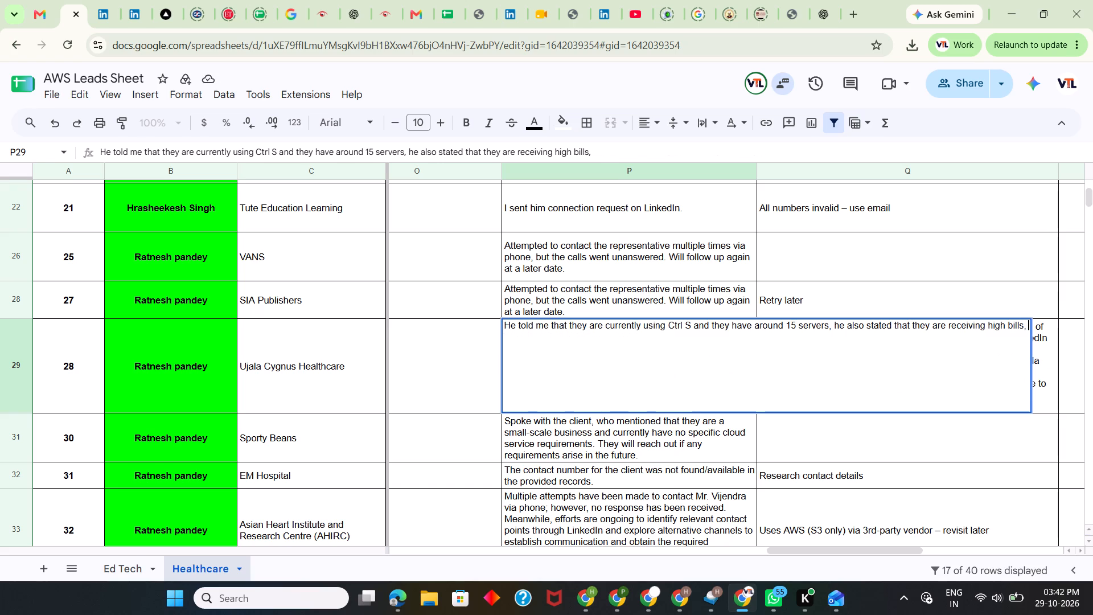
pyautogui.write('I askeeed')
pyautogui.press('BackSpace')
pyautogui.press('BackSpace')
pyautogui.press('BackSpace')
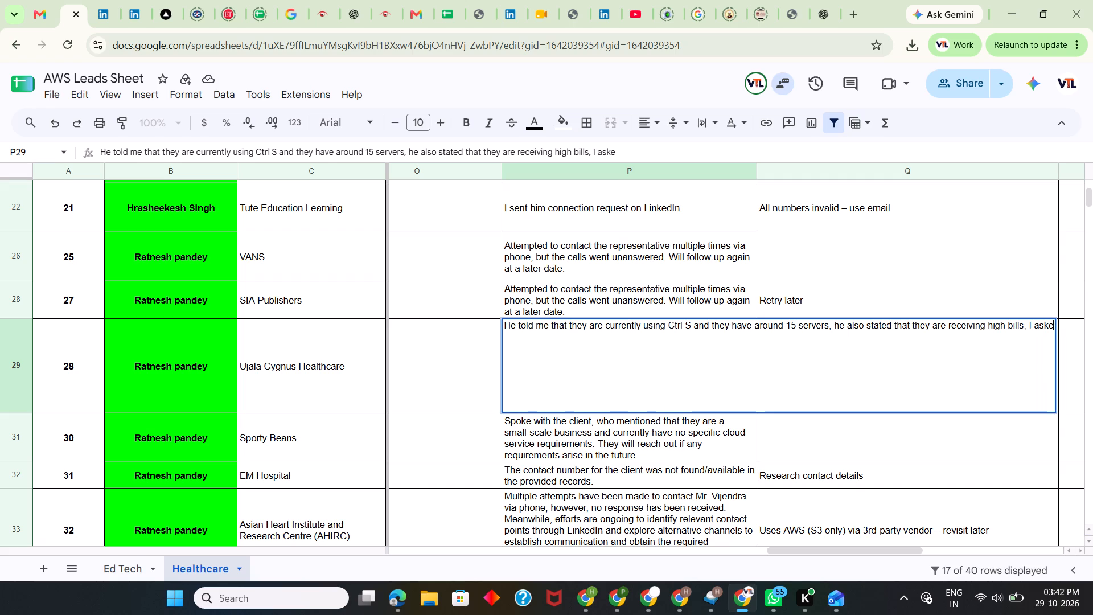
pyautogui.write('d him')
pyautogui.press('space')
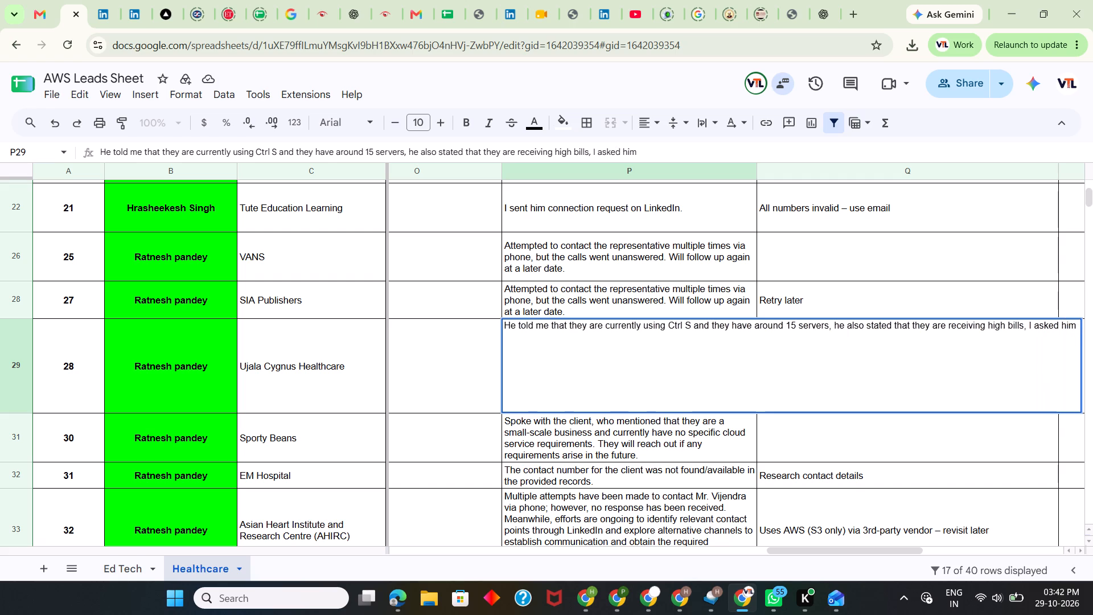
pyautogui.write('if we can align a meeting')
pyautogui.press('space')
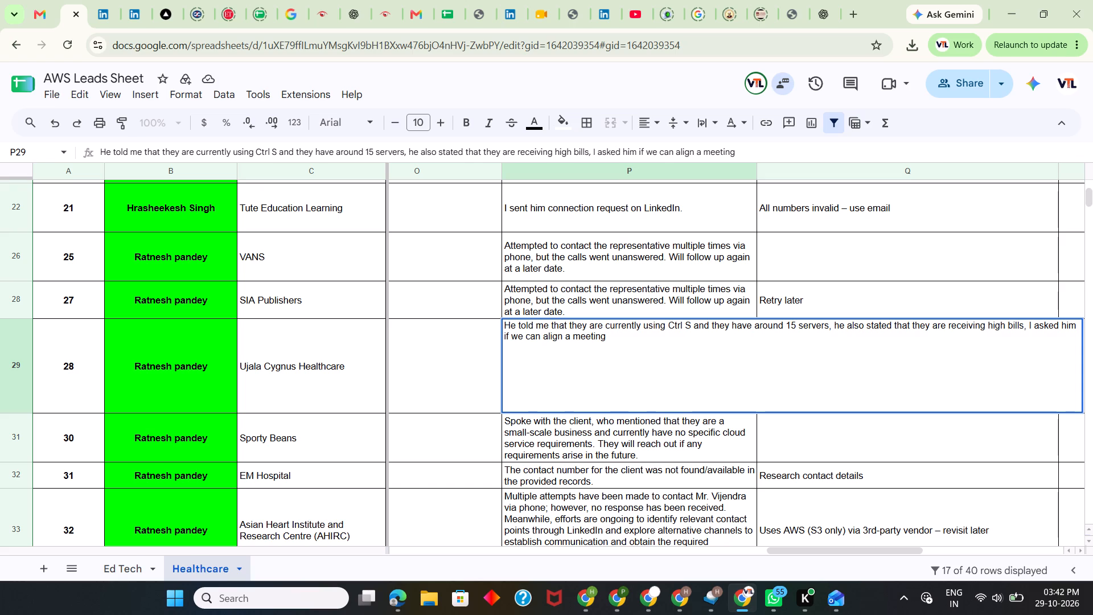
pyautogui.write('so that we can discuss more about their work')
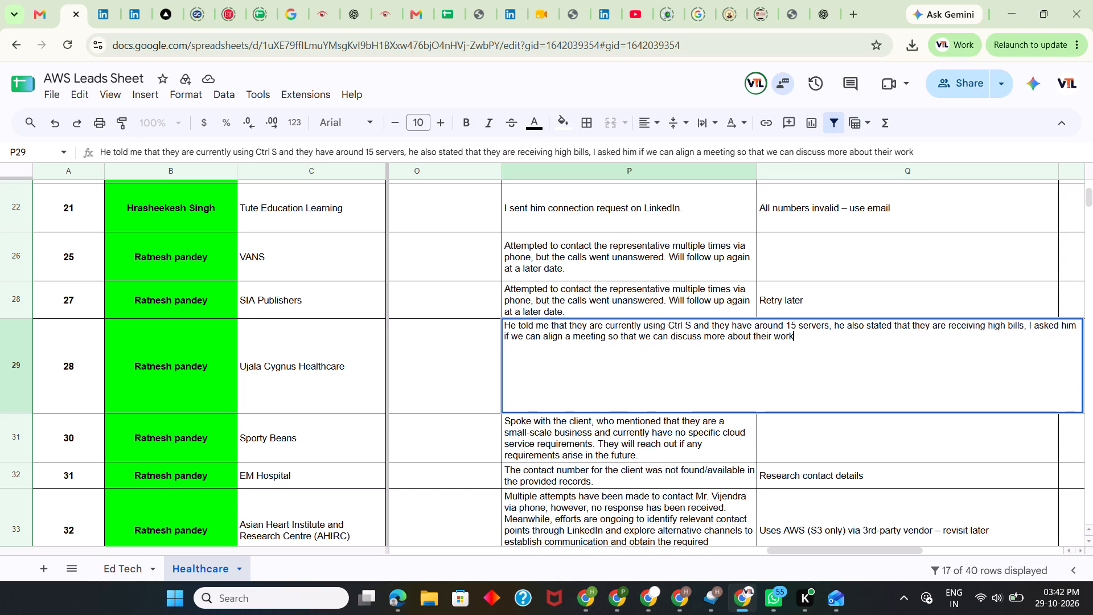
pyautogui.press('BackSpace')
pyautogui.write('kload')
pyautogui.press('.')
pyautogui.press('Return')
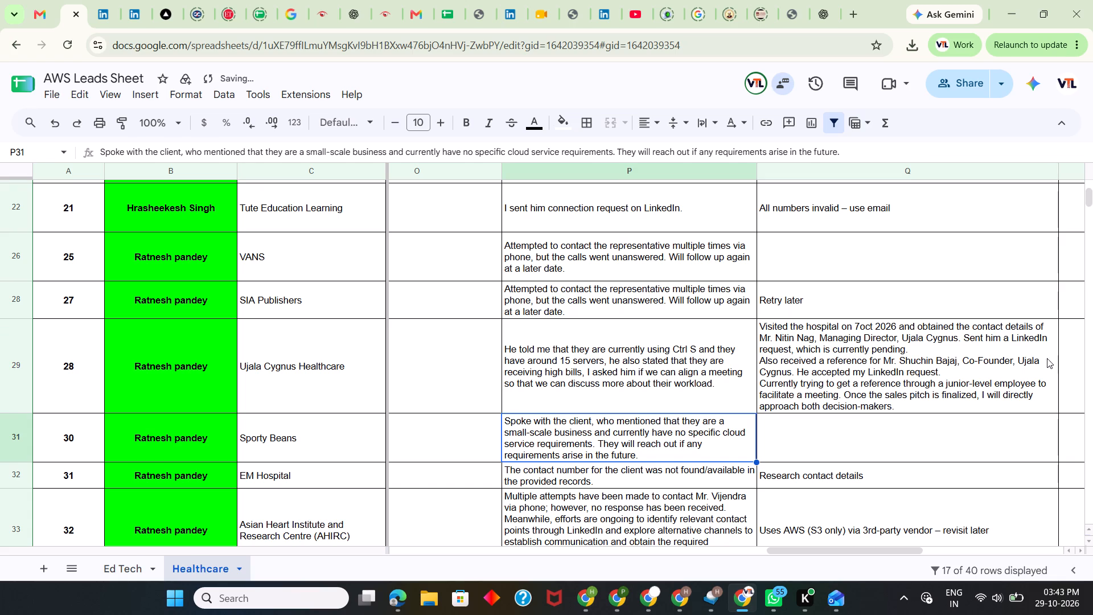
# Replace the Ujala Cygnus Healthcare note in Q29 with "I will contact him once again to ask him to align a meeting.".
pyautogui.hscroll(1, 951, 372)
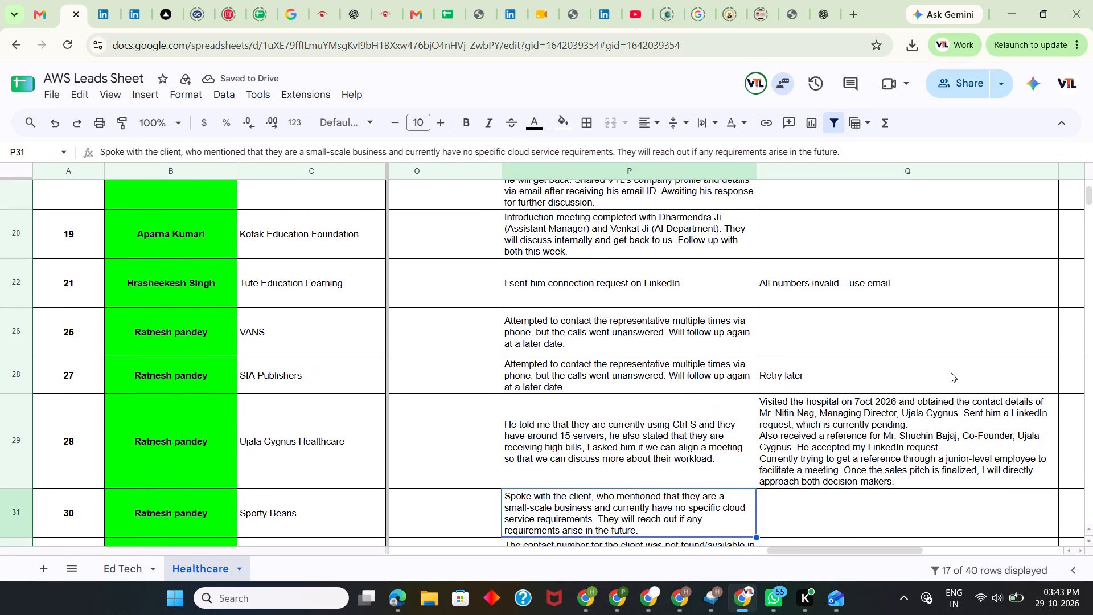
pyautogui.hscroll(1, 951, 372)
pyautogui.click(951, 372)
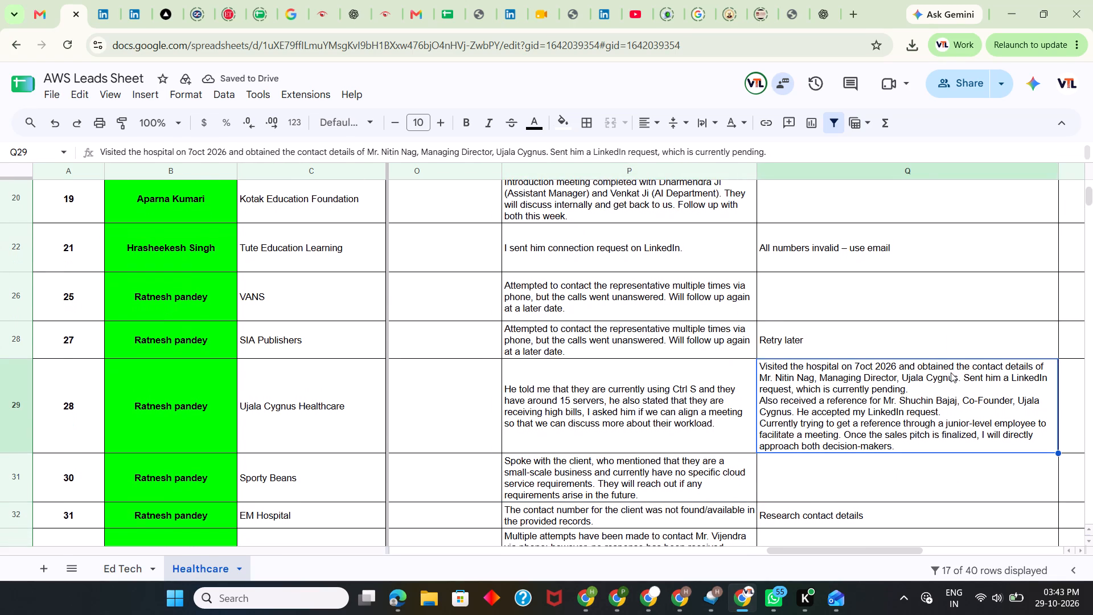
pyautogui.press('BackSpace')
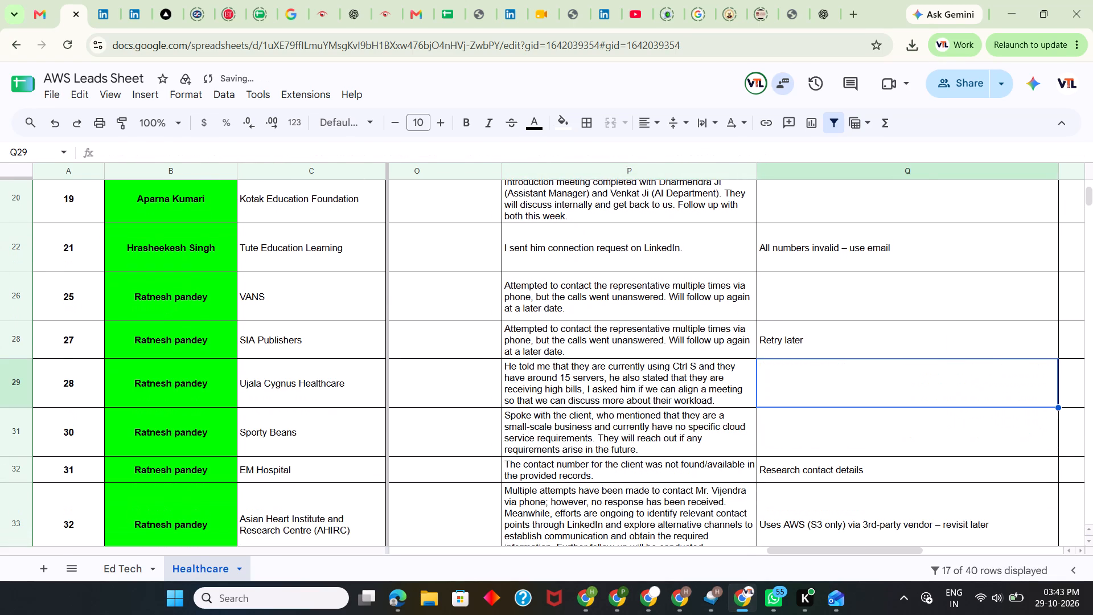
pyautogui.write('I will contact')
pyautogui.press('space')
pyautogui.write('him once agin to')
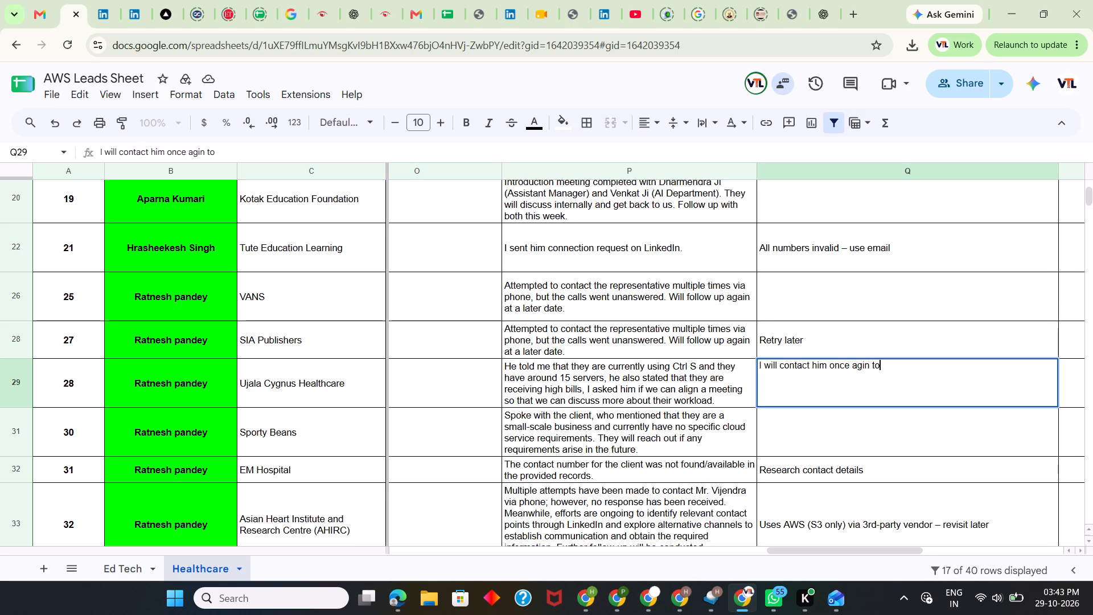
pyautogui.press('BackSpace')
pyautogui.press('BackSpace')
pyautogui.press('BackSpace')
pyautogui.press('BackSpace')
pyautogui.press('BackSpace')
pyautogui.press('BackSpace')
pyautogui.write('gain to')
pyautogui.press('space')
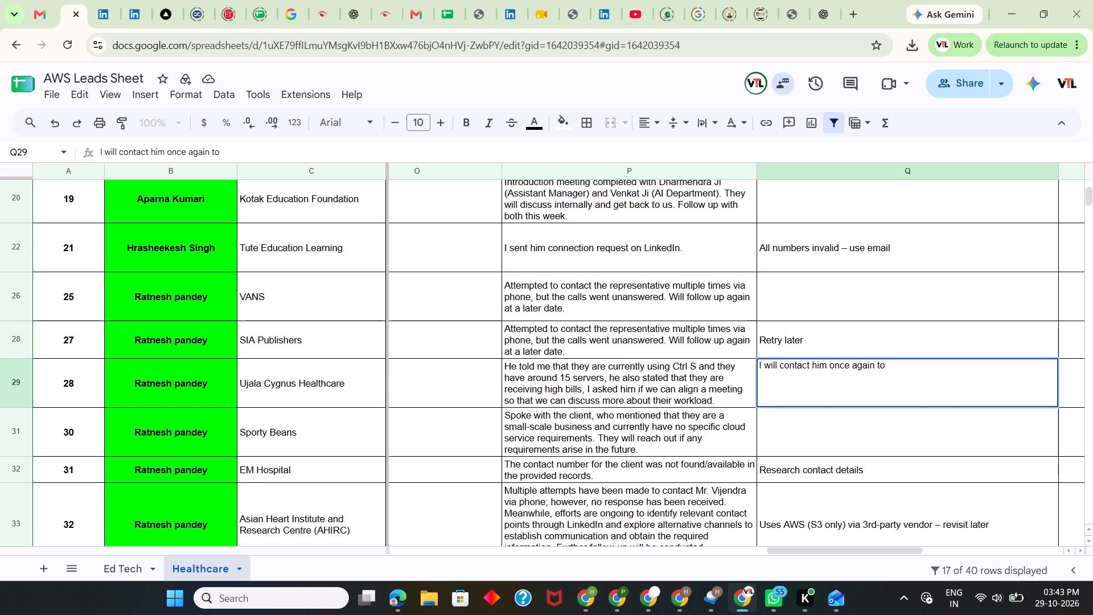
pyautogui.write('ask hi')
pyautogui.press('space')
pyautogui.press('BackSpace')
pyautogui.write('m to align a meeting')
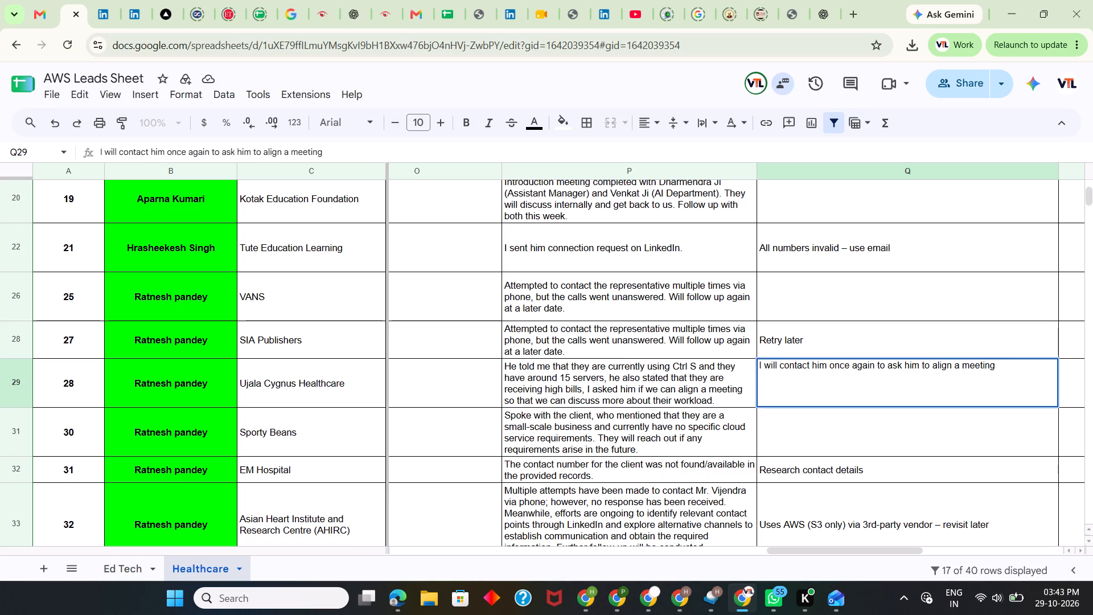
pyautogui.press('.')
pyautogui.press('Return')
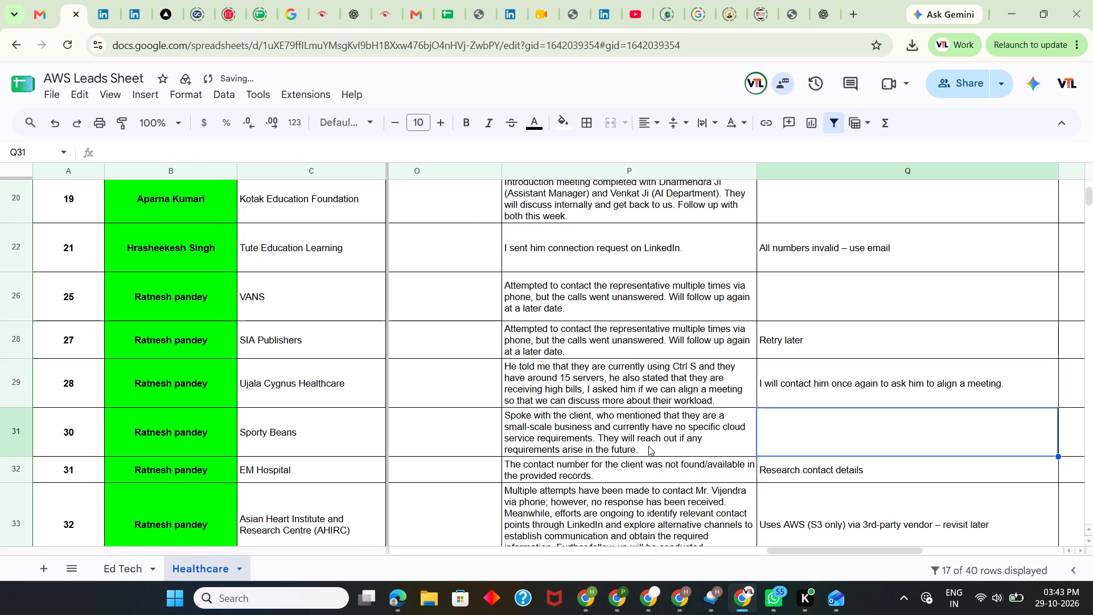
# Switch to the Daily Sales Call Data sheet and correct "tols" to "told" in the remark in L442.
pyautogui.click(688, 585)
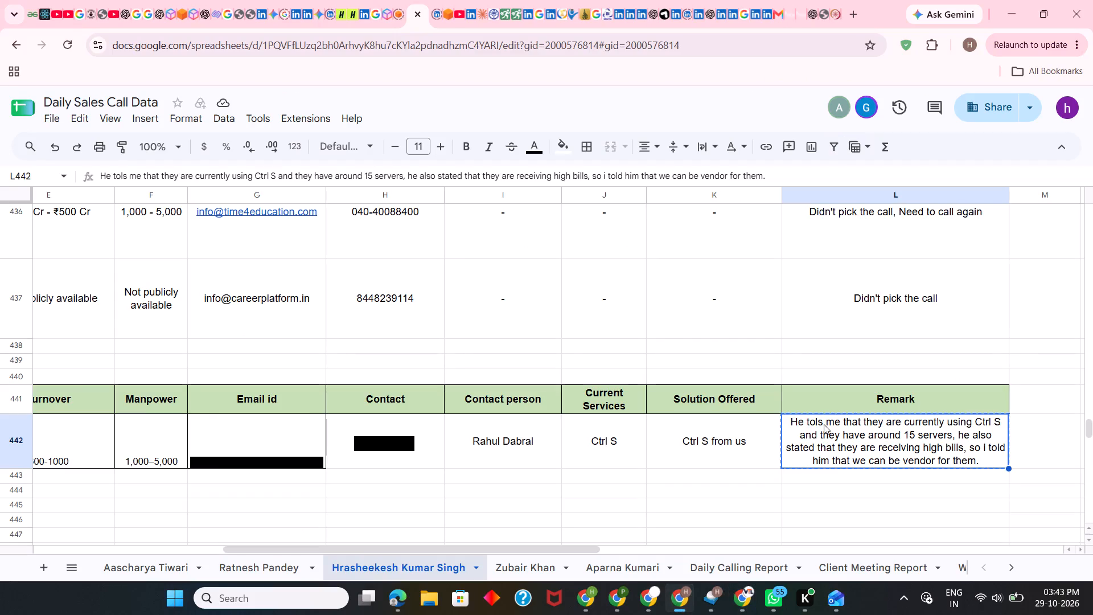
pyautogui.doubleClick(823, 423)
pyautogui.click(823, 423)
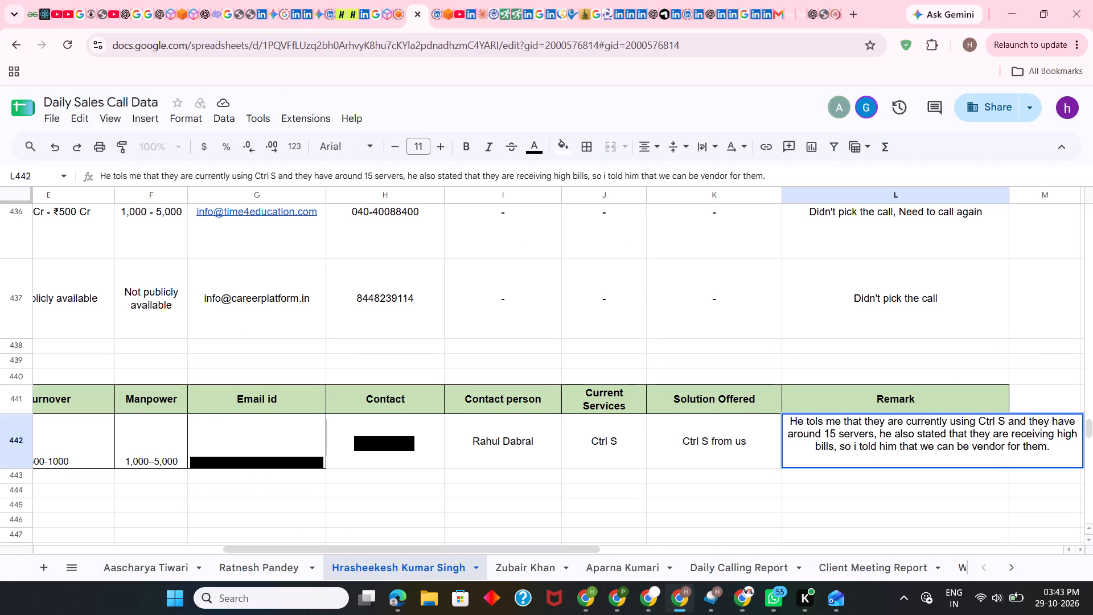
pyautogui.press('BackSpace')
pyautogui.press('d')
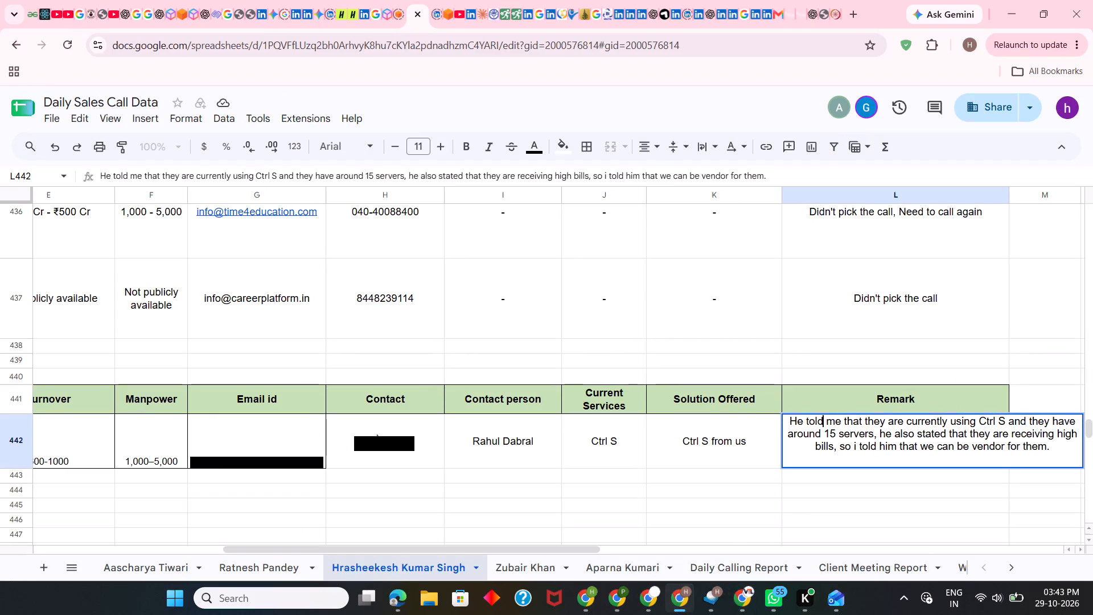
# Copy the contact number and contact person from H442:I442 into J29:K29 of the Ujala Cygnus Healthcare row in the AWS Leads Sheet.
pyautogui.click(354, 439)
pyautogui.hotkey('shift', 'Right')
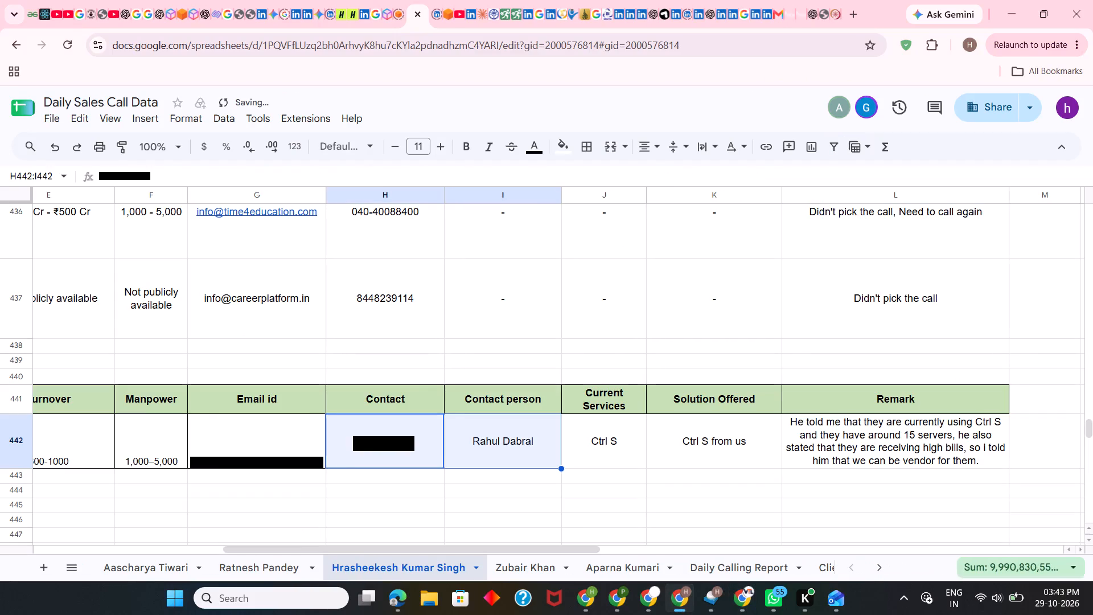
pyautogui.hotkey('ctrl', 'c')
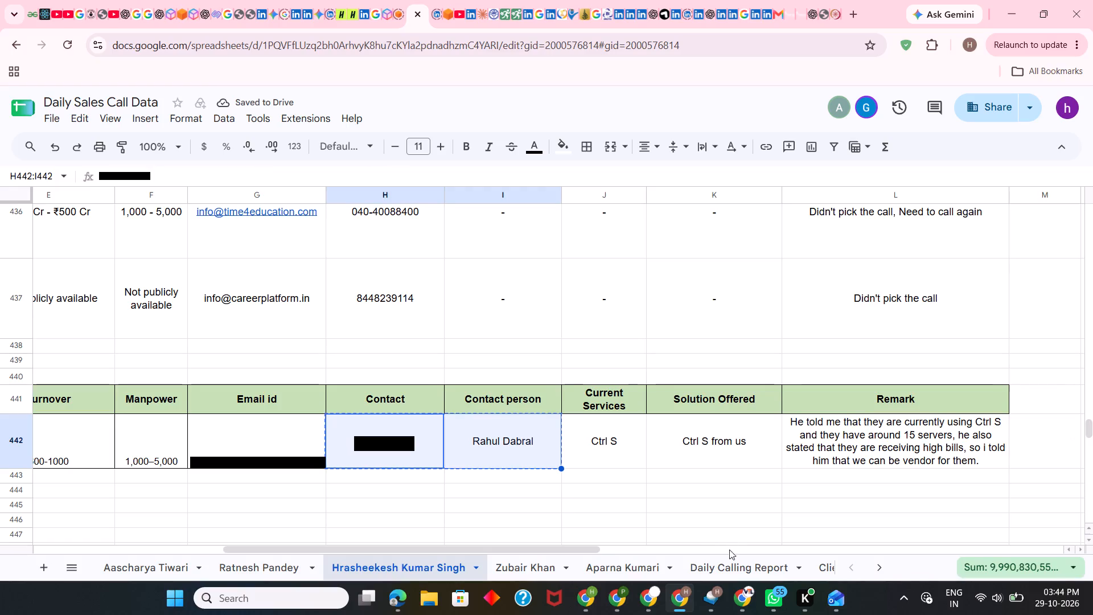
pyautogui.click(739, 588)
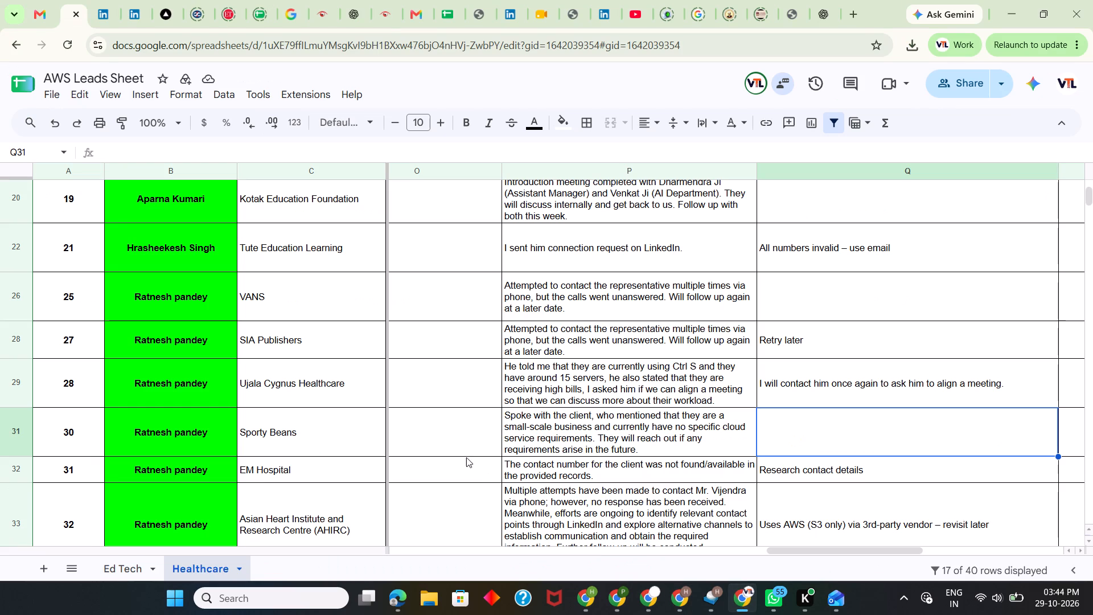
pyautogui.click(544, 395)
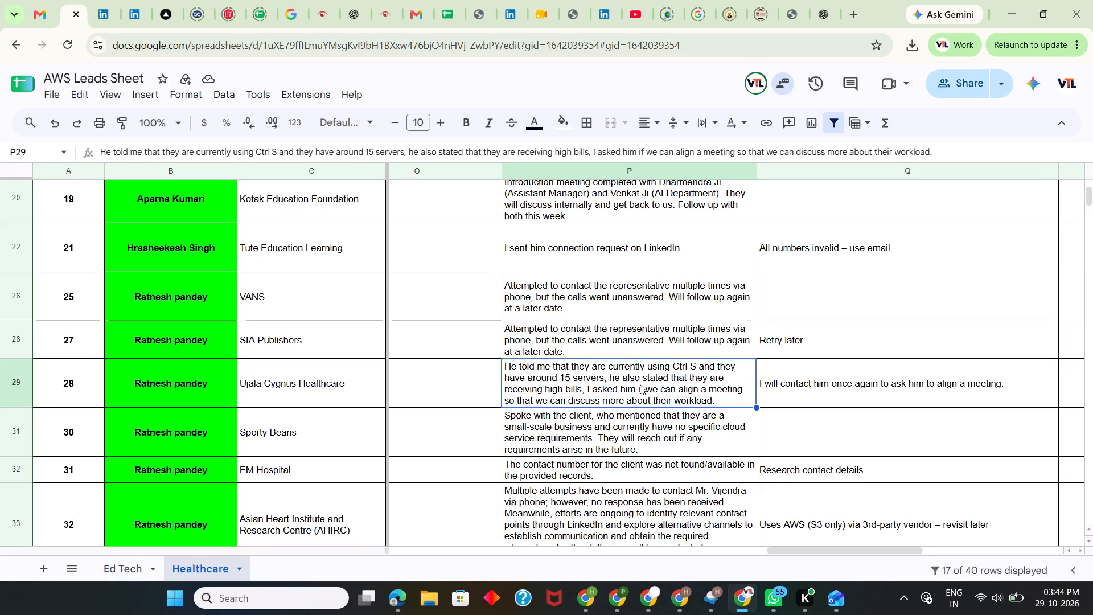
pyautogui.hscroll(5, 640, 384)
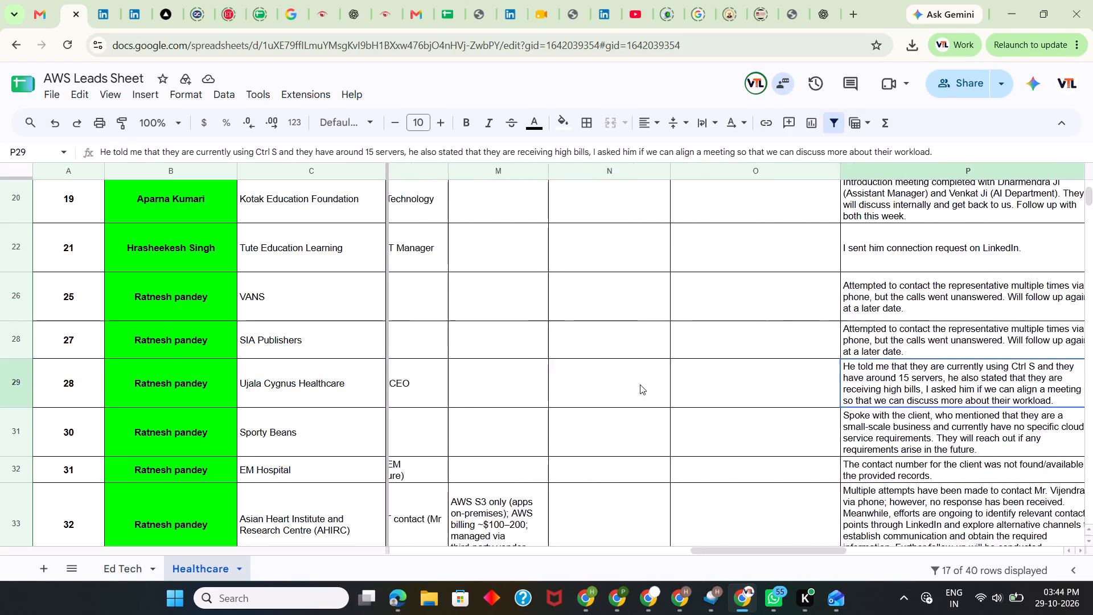
pyautogui.hscroll(5, 640, 384)
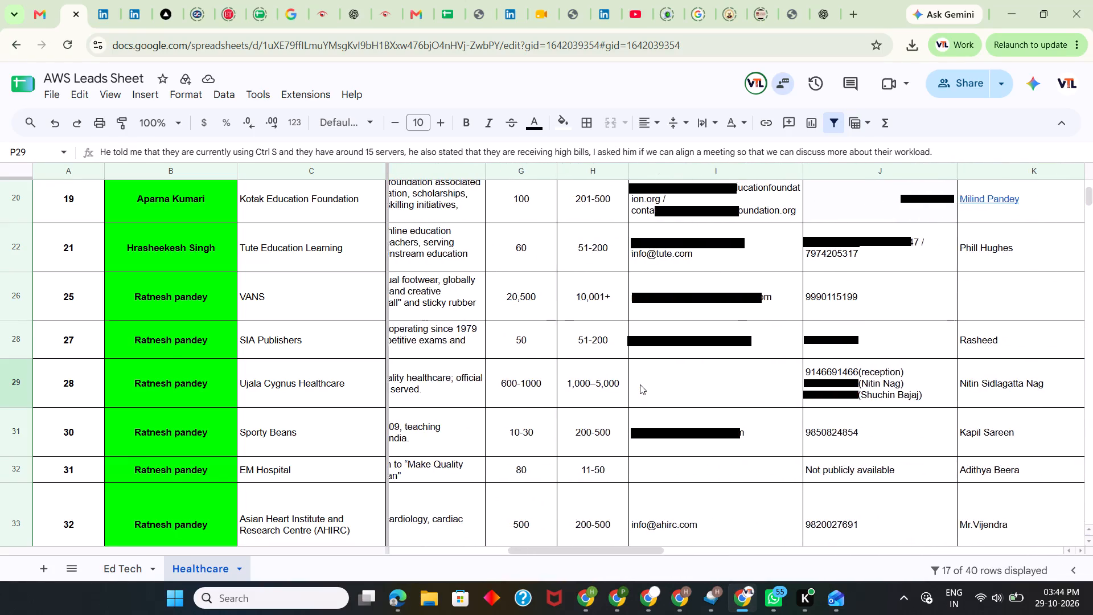
pyautogui.hscroll(1, 640, 384)
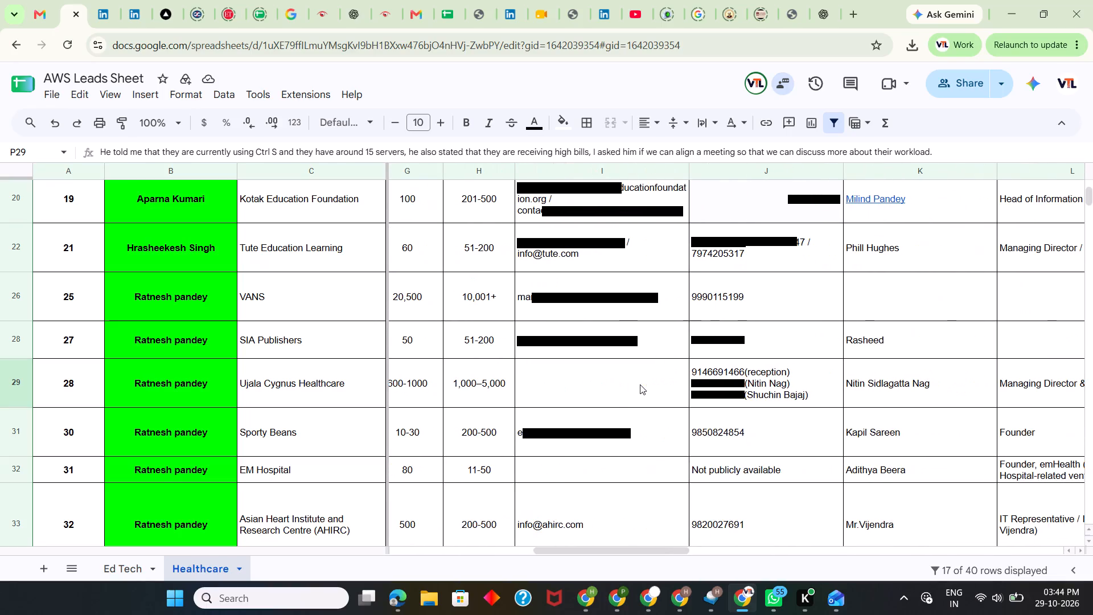
pyautogui.hscroll(-1, 640, 384)
pyautogui.click(640, 384)
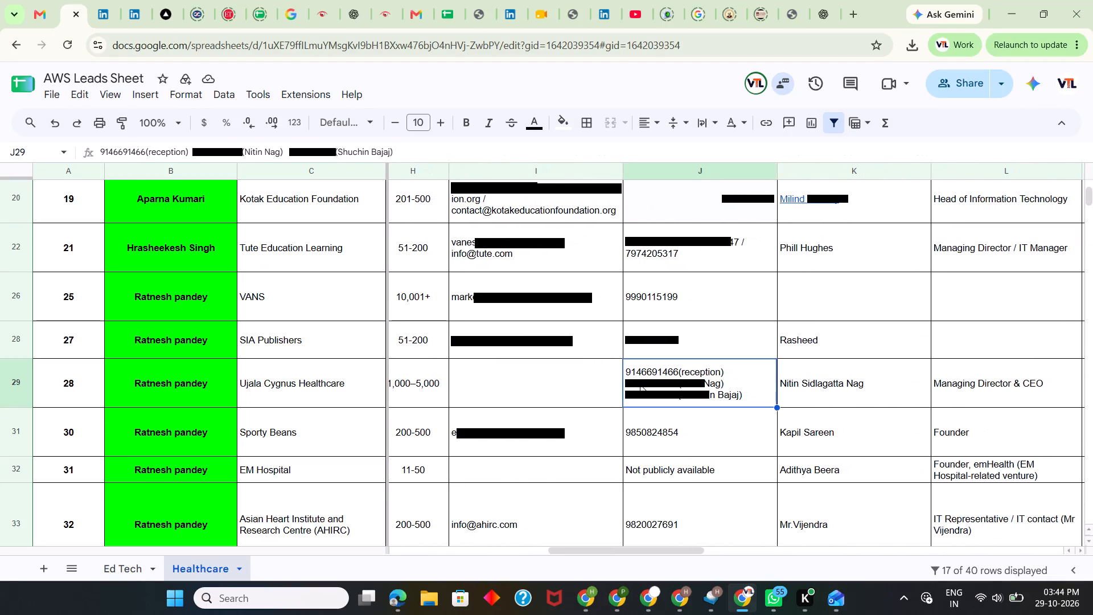
pyautogui.hotkey('ctrl', 'v')
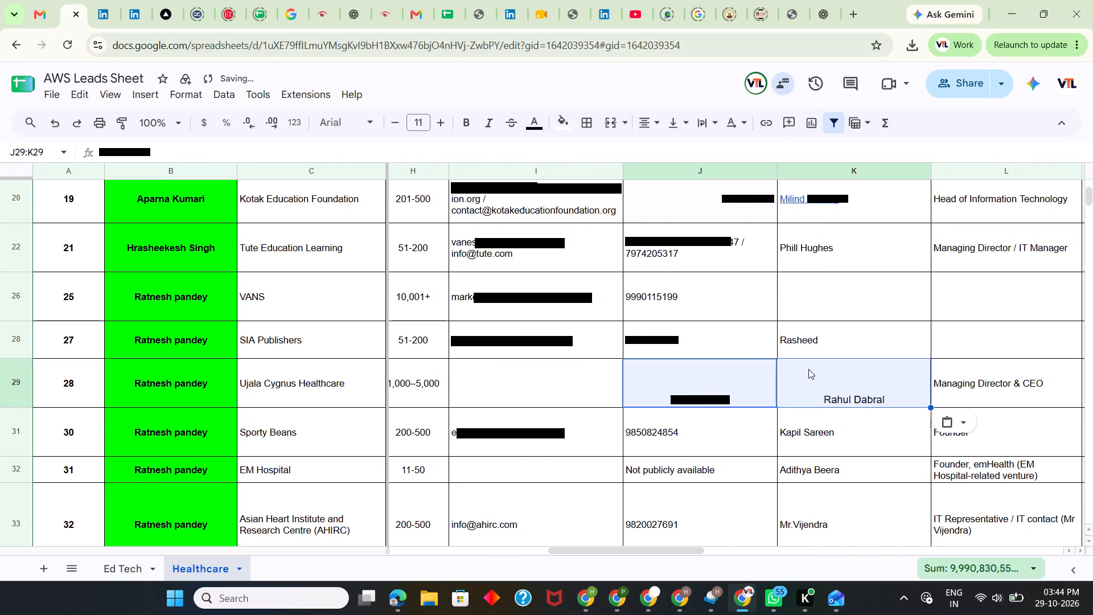
pyautogui.click(823, 388)
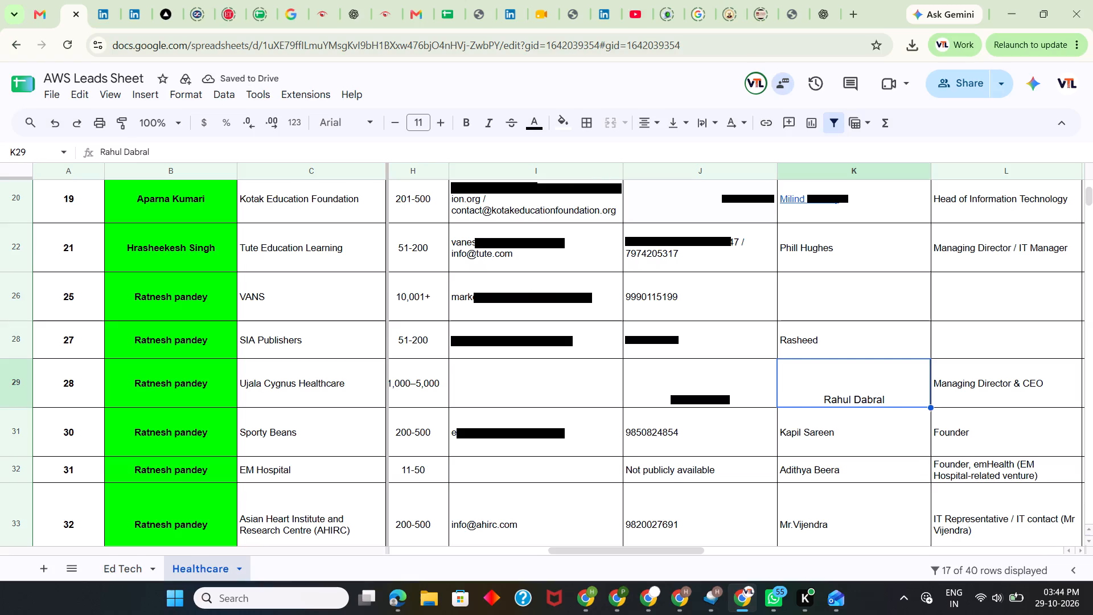
# Enter the contact person's email address in I29 of the Ujala Cygnus Healthcare row.
pyautogui.click(474, 393)
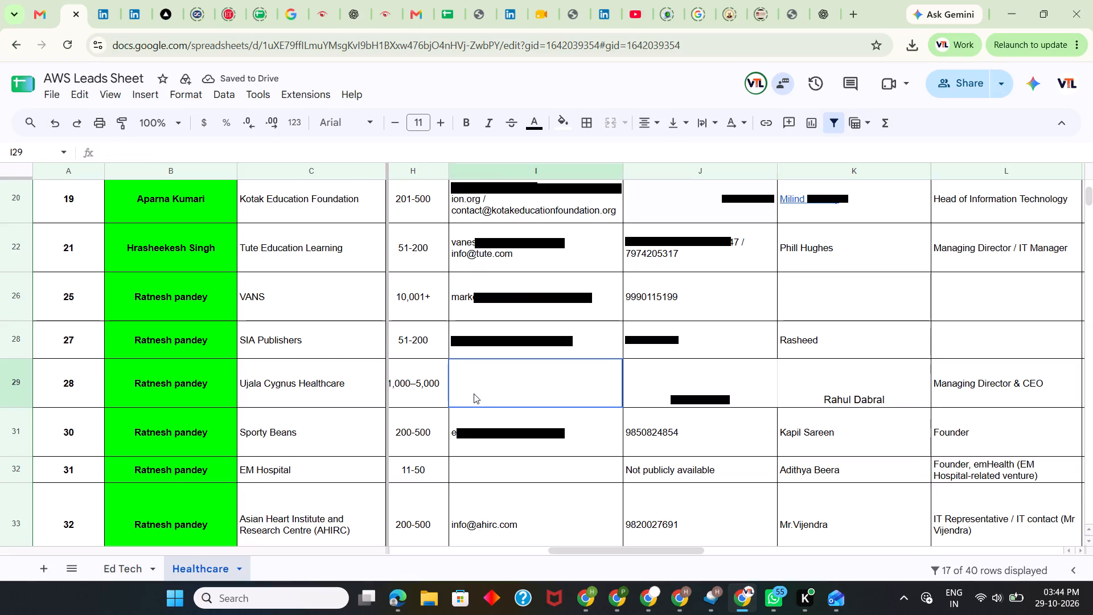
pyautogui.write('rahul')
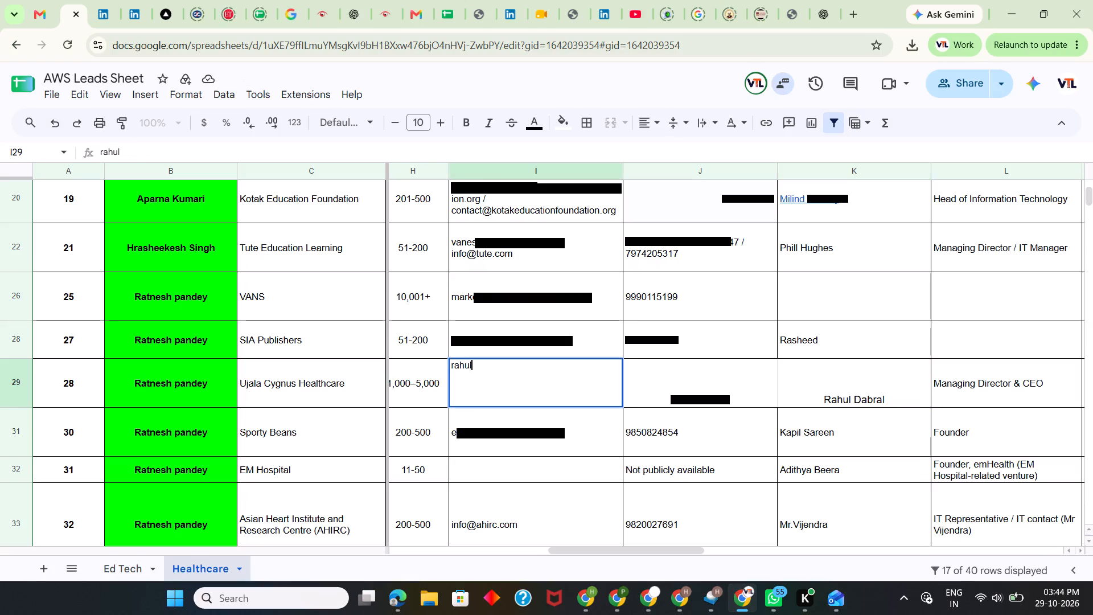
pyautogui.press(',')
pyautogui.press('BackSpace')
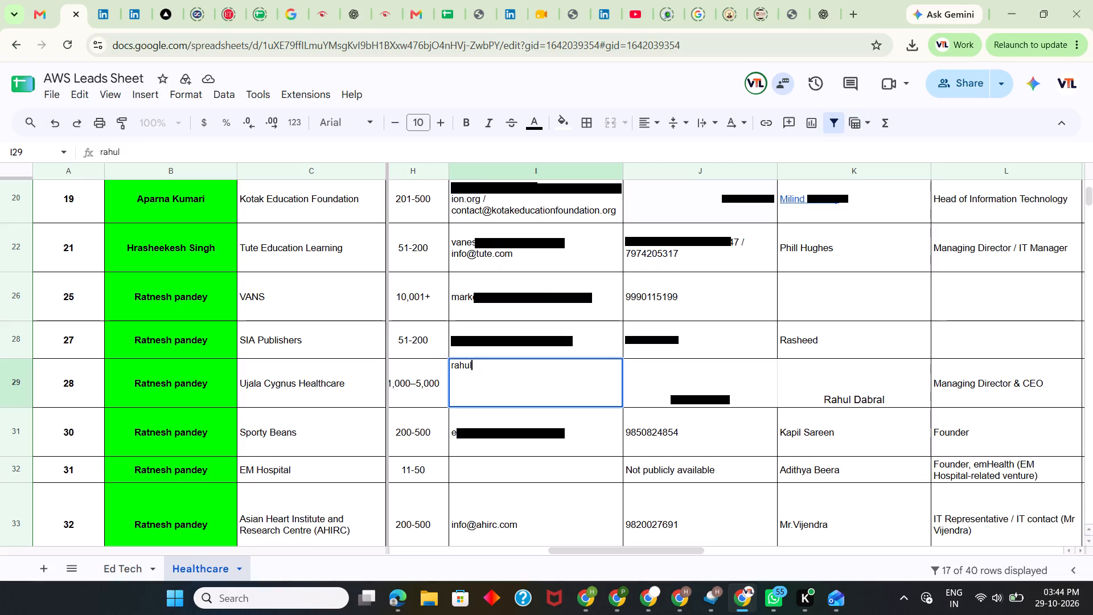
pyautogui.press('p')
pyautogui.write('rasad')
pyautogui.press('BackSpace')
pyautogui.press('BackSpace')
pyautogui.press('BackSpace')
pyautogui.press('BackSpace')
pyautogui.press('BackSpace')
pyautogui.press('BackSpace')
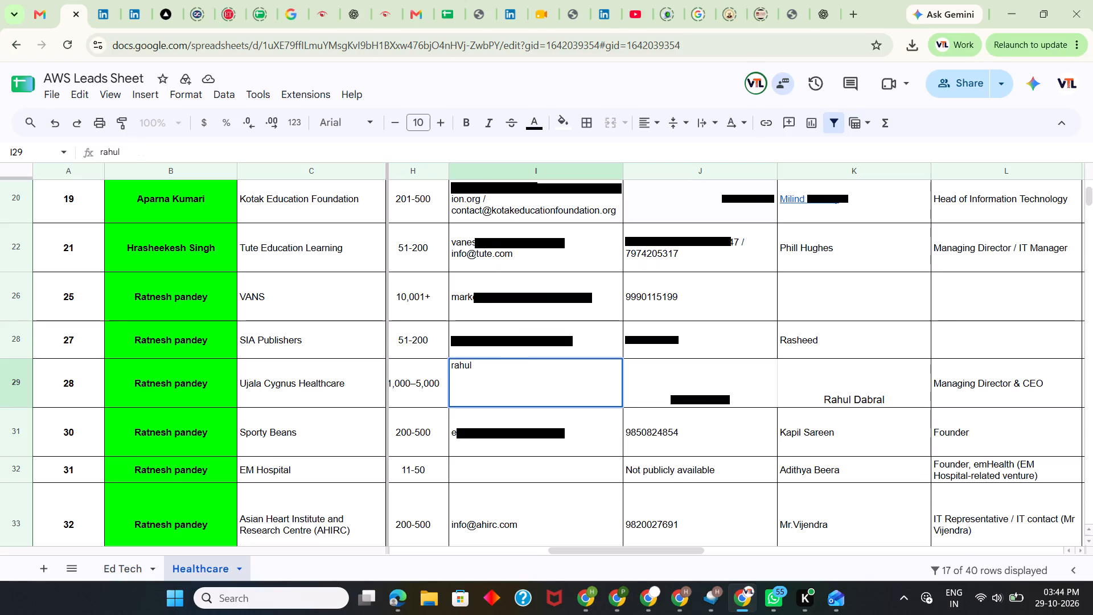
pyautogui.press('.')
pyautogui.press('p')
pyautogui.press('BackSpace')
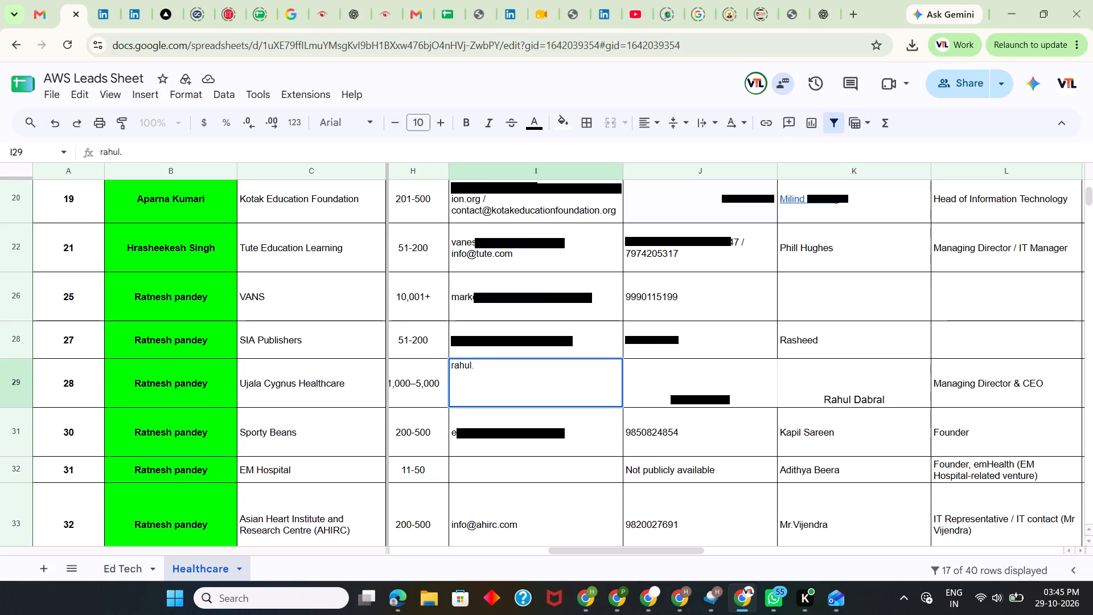
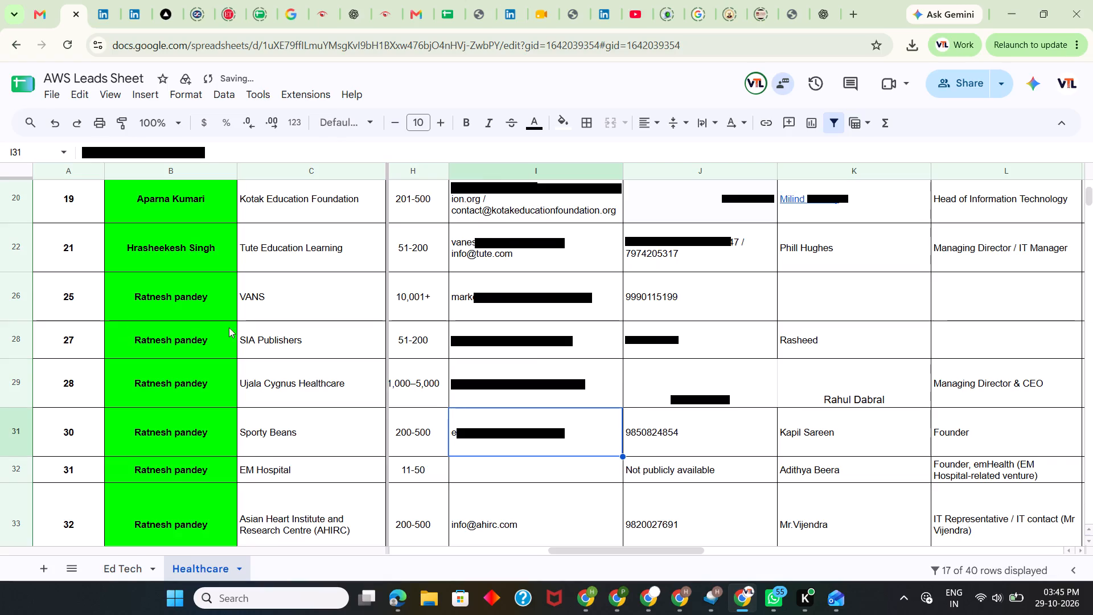
# Replace the designation in L29 of the Ujala Cygnus Healthcare row with "Seniou Information Technology Specialist".
pyautogui.hscroll(-7, 598, 404)
pyautogui.hscroll(3, 598, 404)
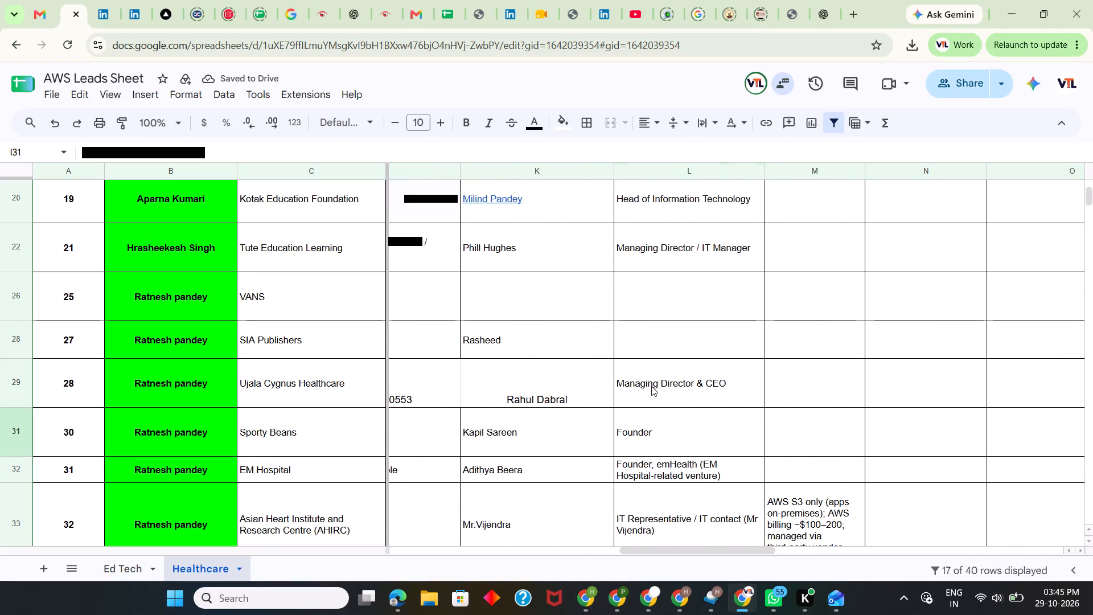
pyautogui.click(651, 386)
pyautogui.press('BackSpace')
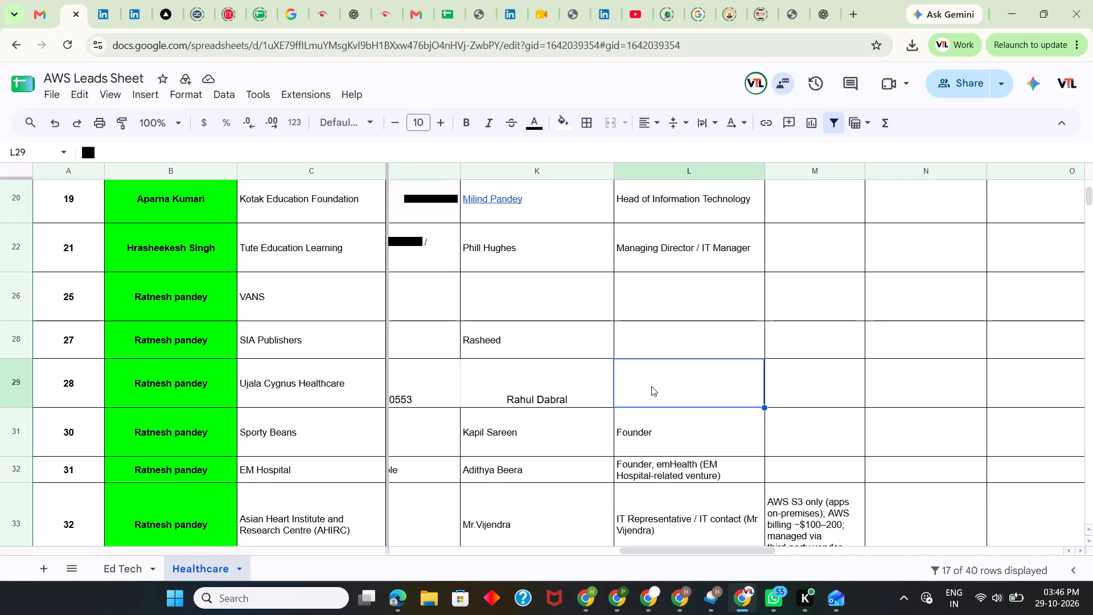
pyautogui.write('Seniou Information G')
pyautogui.hotkey('shift', 'BackSpace')
pyautogui.write('Technology Specialist')
pyautogui.press('Return')
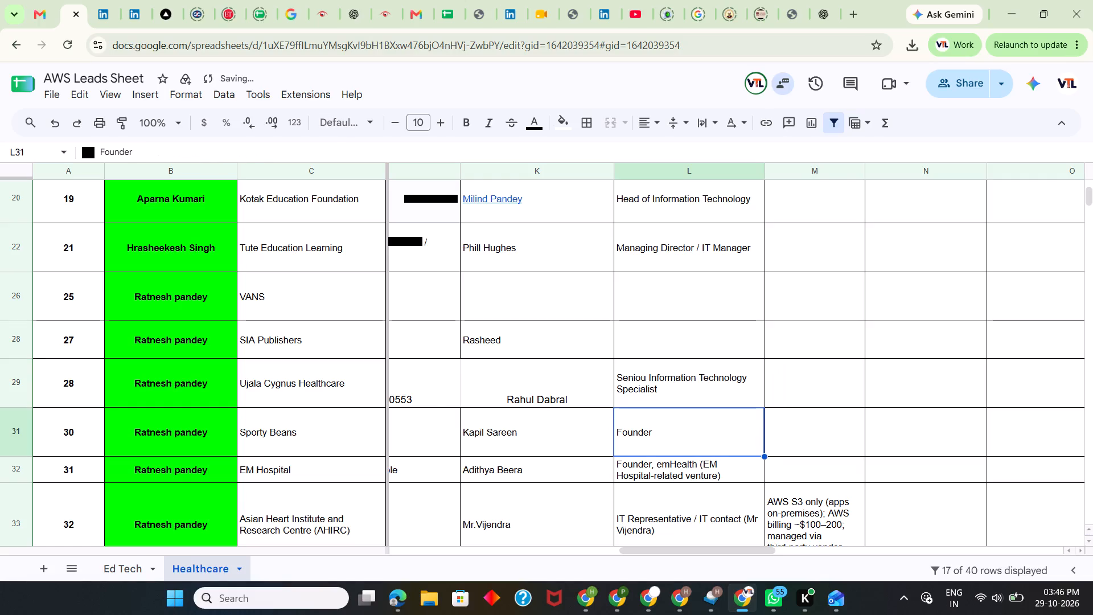
# Enter "Ctrl S" as the current service in M29 of the Ujala Cygnus Healthcare row.
pyautogui.hscroll(-4, 767, 405)
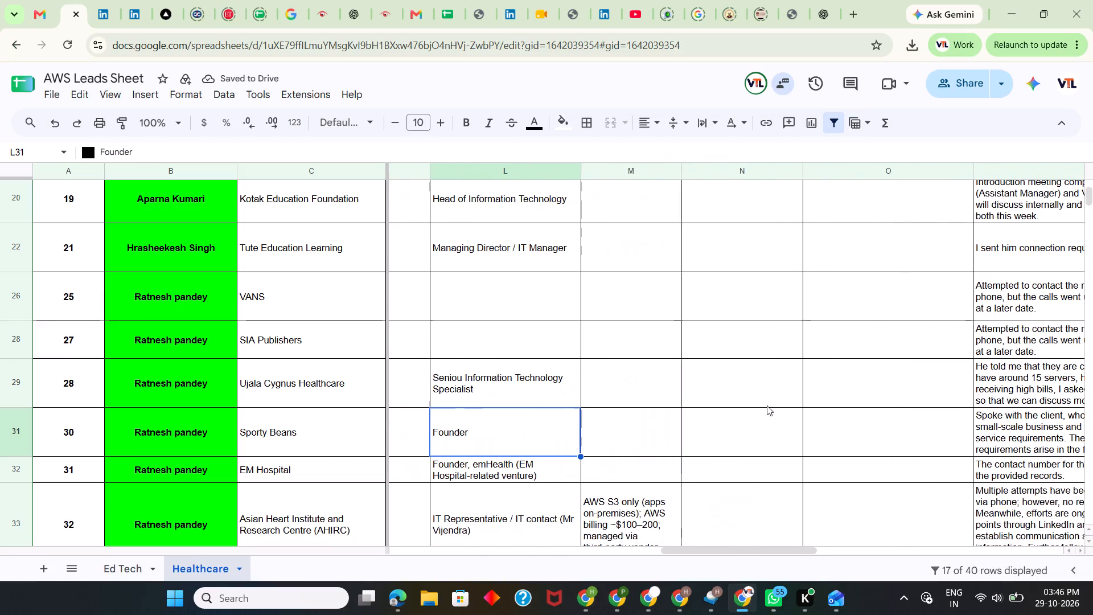
pyautogui.hscroll(-1, 767, 405)
pyautogui.hscroll(2, 767, 405)
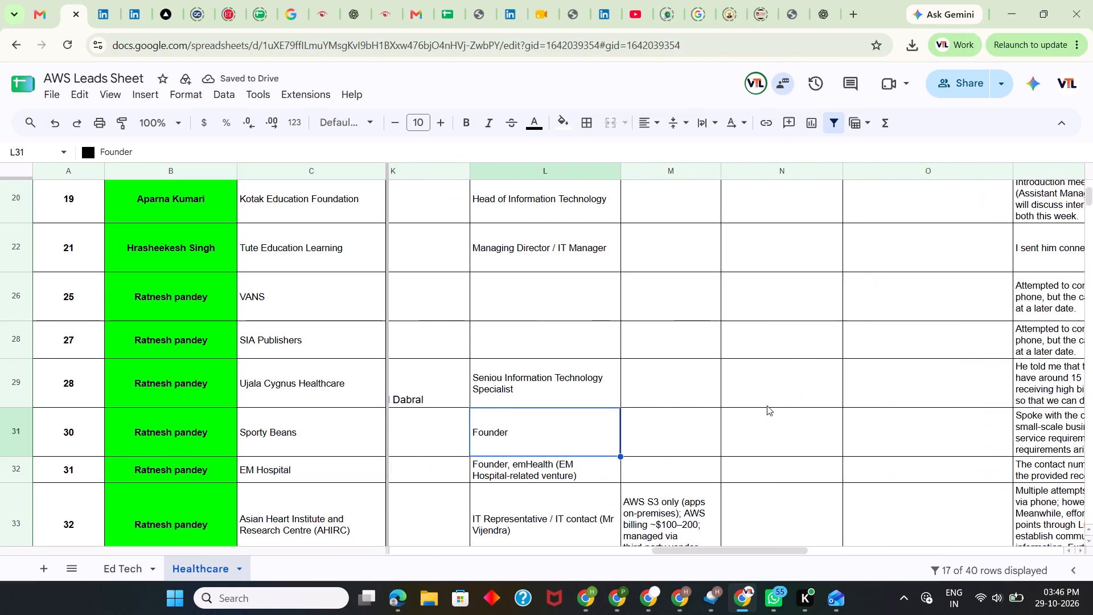
pyautogui.hscroll(1, 767, 405)
pyautogui.scroll(8, 767, 405)
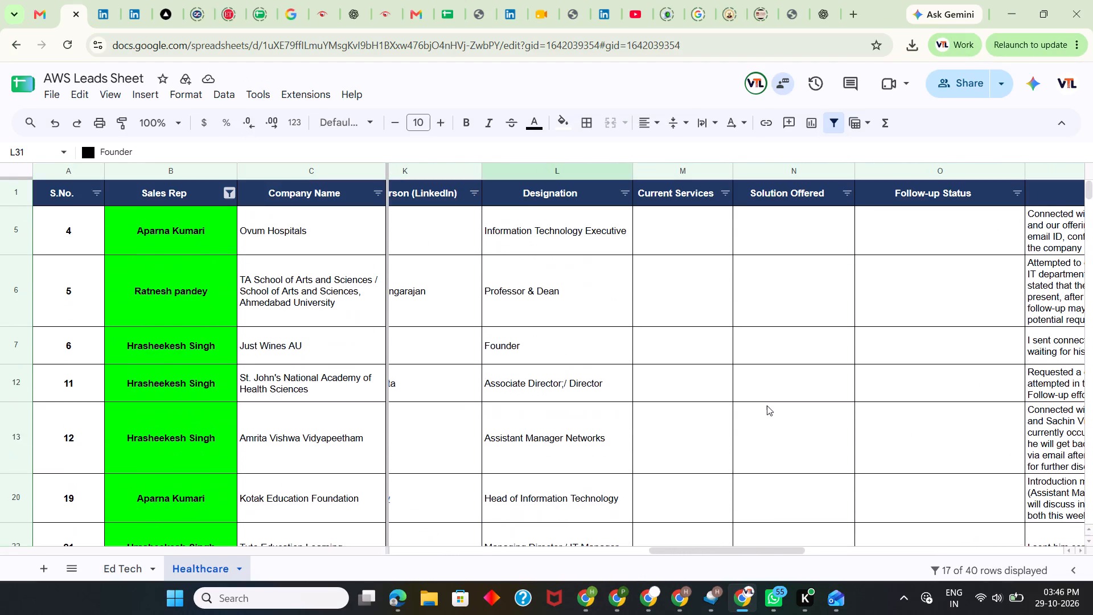
pyautogui.scroll(-4, 767, 405)
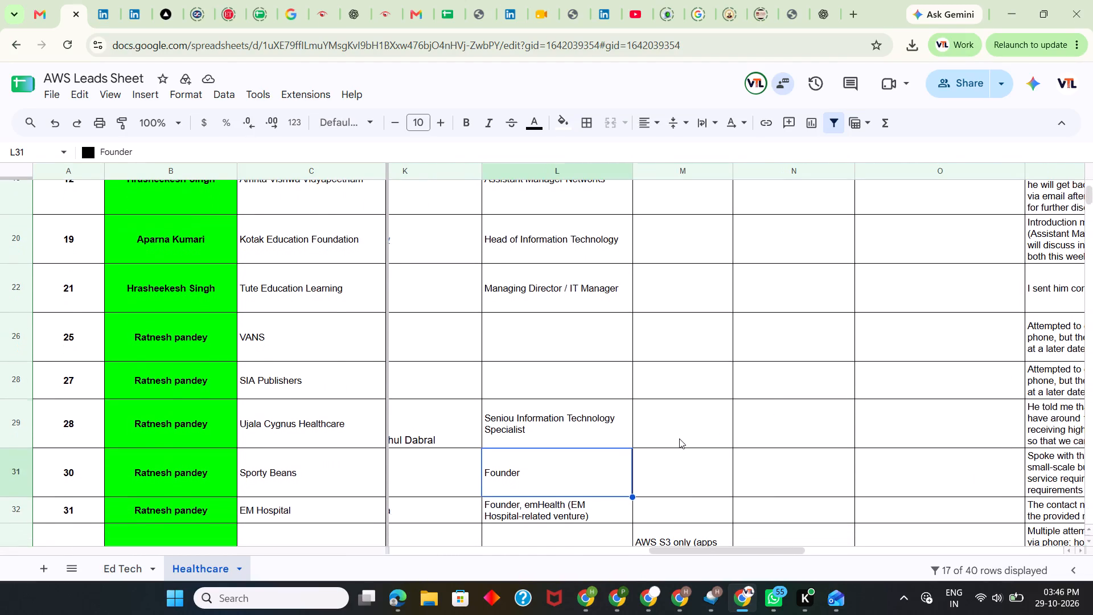
pyautogui.click(679, 438)
pyautogui.write('Ctrl S')
pyautogui.press('Return')
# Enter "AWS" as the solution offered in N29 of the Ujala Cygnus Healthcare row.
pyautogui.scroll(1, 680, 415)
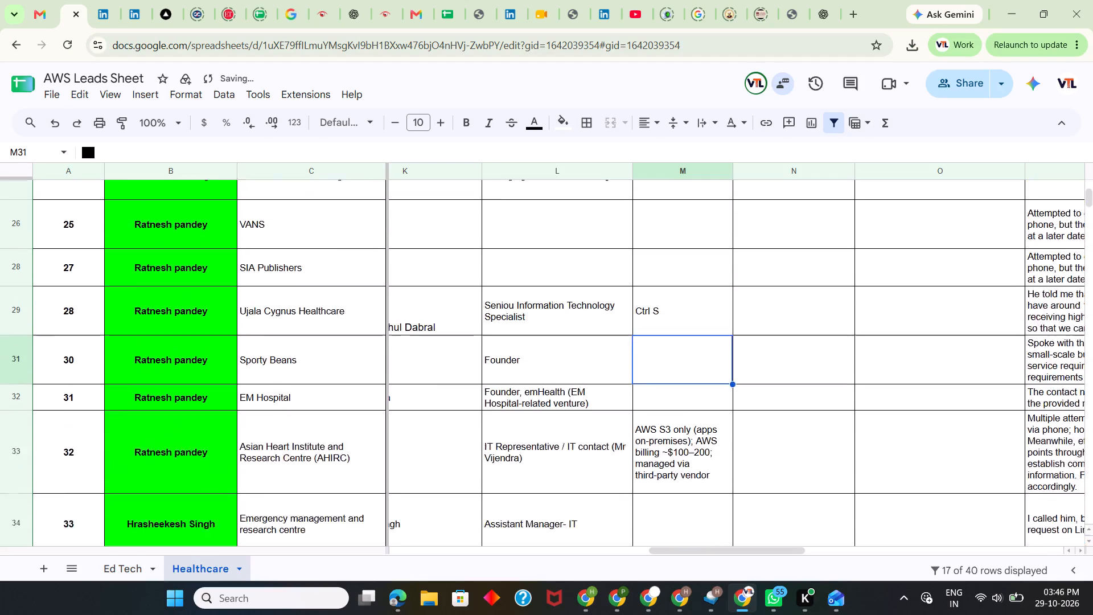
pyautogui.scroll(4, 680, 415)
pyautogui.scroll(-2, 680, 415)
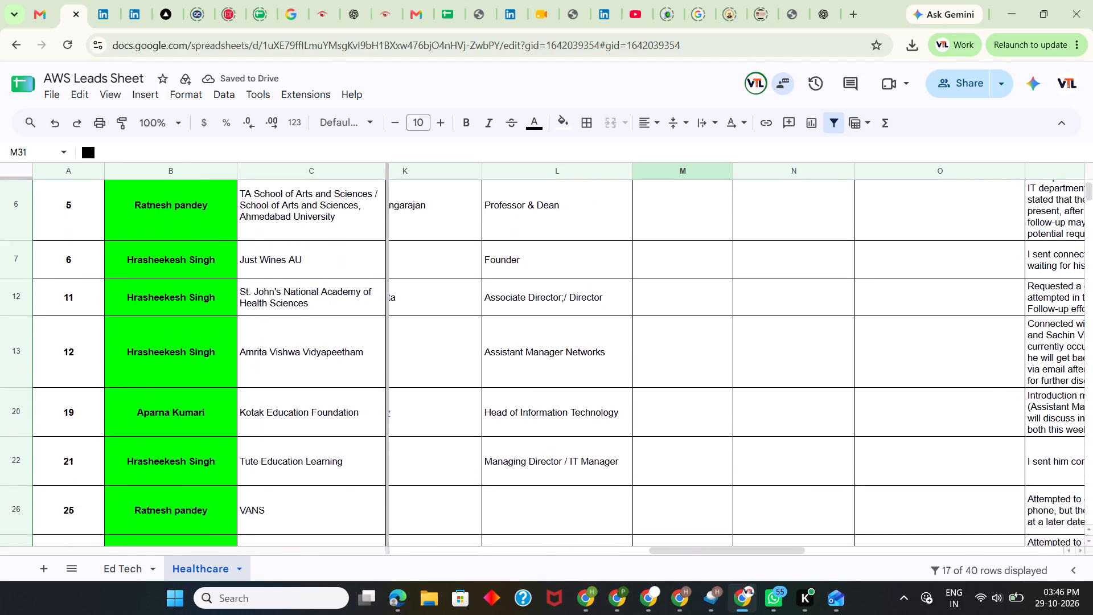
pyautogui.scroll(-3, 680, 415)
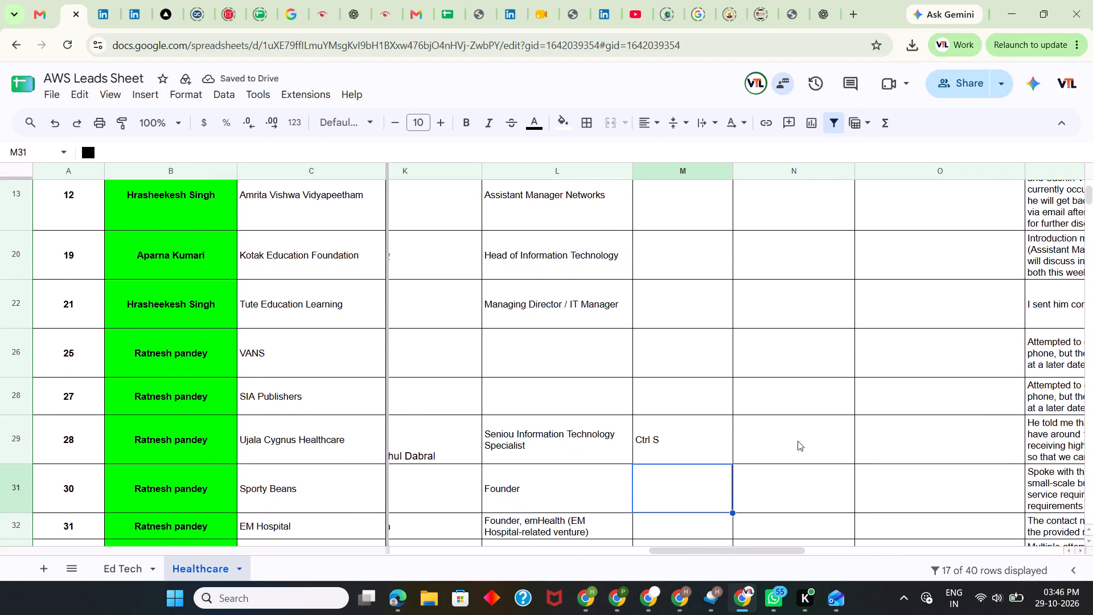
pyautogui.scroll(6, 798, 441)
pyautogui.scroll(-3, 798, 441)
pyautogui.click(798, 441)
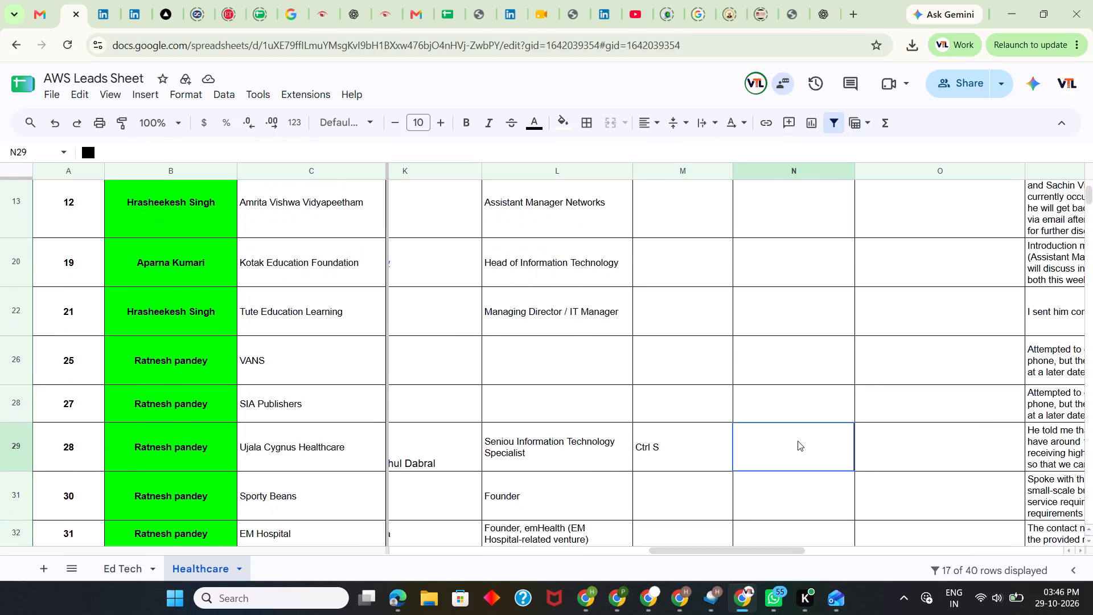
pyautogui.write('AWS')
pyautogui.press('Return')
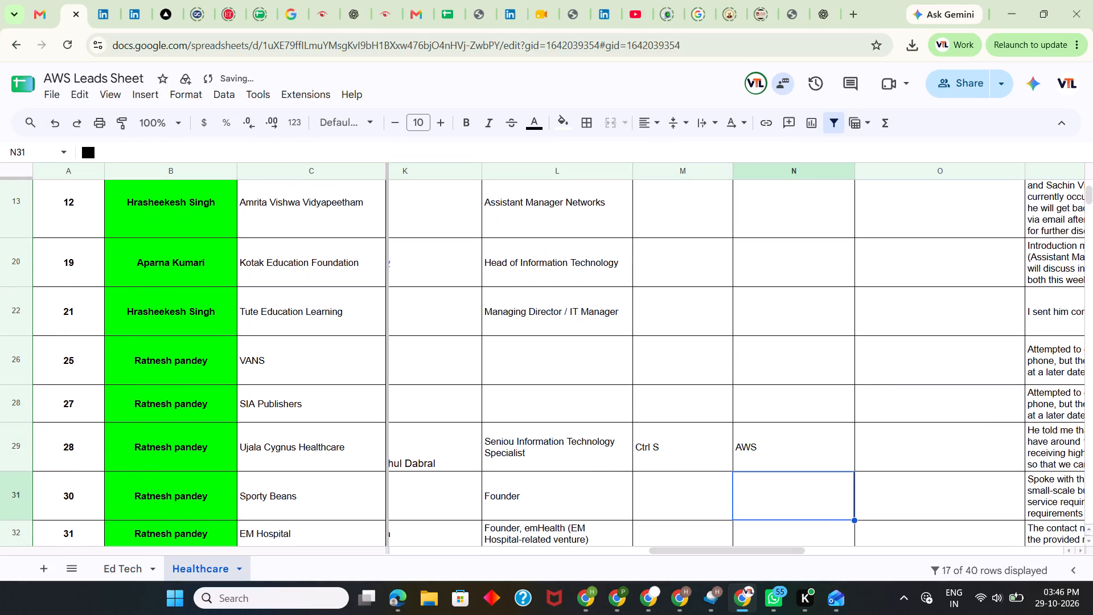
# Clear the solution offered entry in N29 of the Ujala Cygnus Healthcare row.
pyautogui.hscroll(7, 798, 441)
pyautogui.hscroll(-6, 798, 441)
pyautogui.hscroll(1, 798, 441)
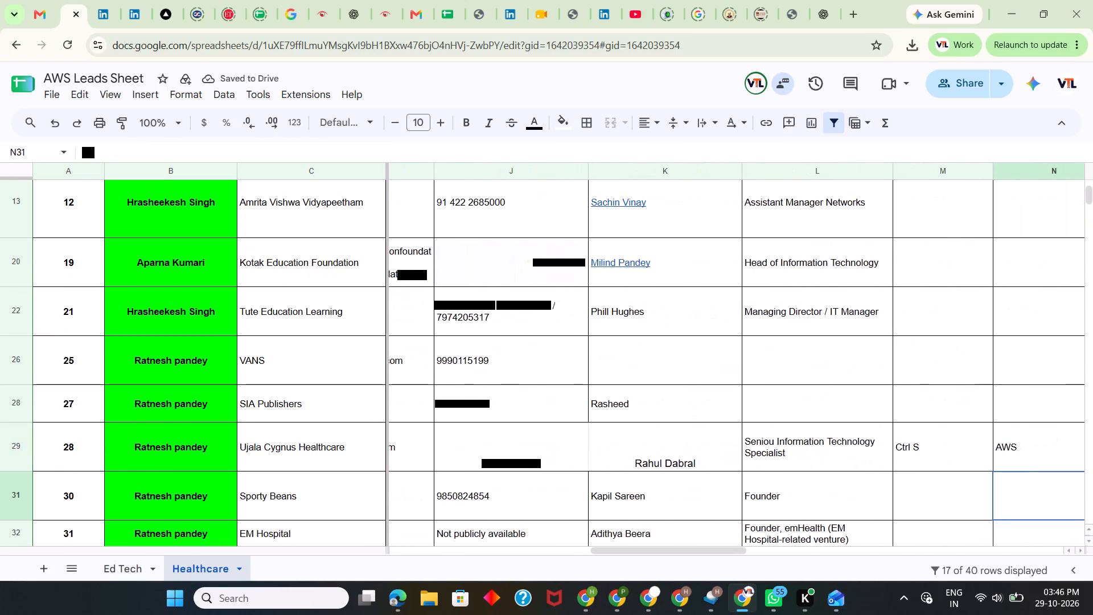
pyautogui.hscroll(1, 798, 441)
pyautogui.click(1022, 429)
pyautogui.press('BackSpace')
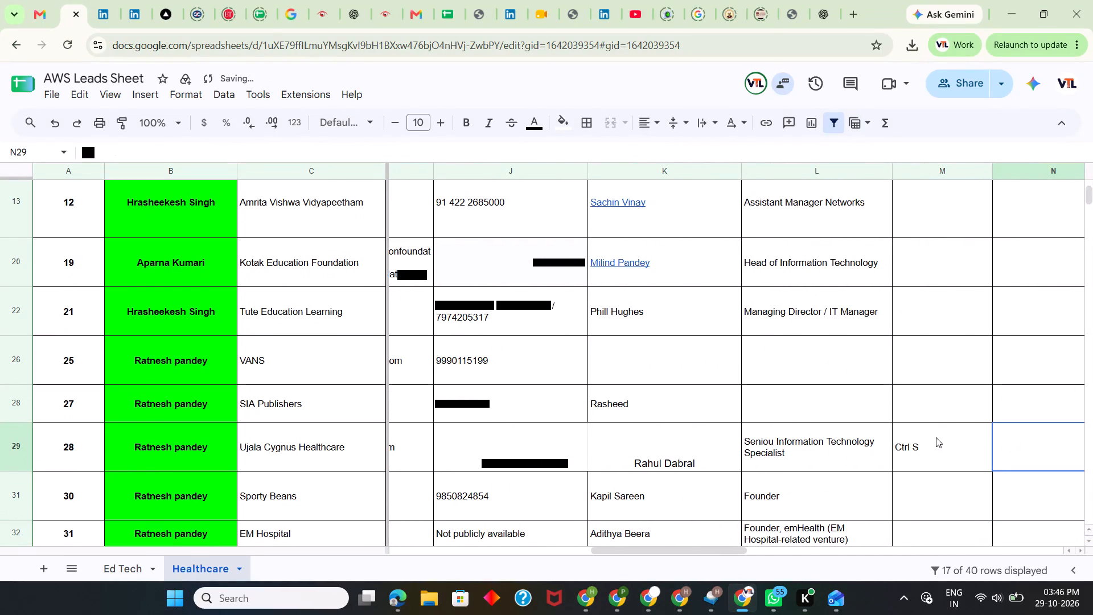
# Correct "Seniou" to "Senior" in the designation in L29 of the Ujala Cygnus Healthcare row.
pyautogui.doubleClick(772, 441)
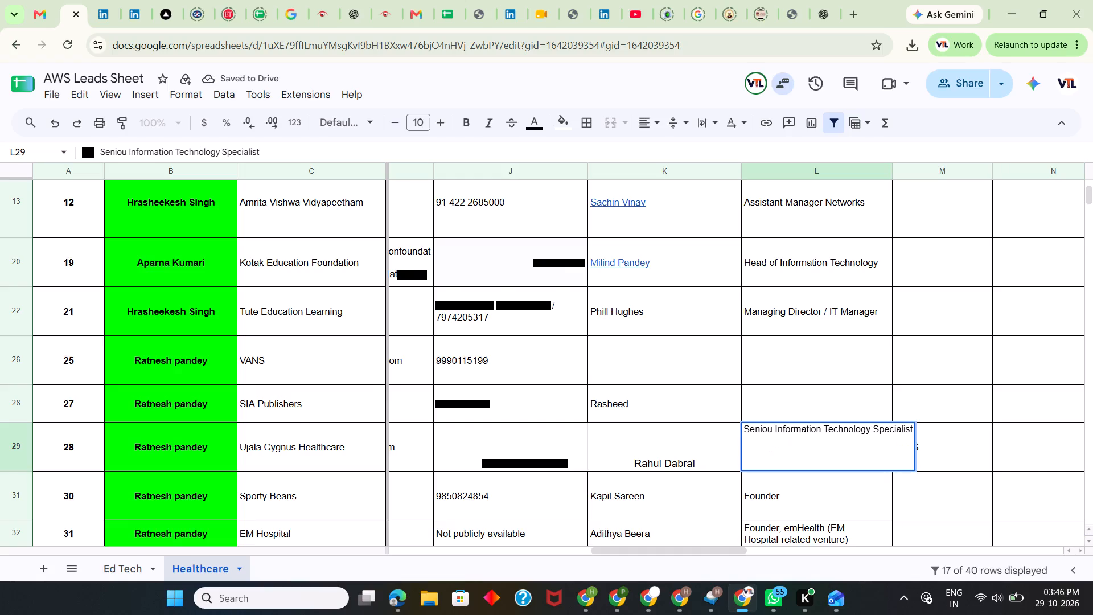
pyautogui.click(771, 429)
pyautogui.press('BackSpace')
pyautogui.write("r'")
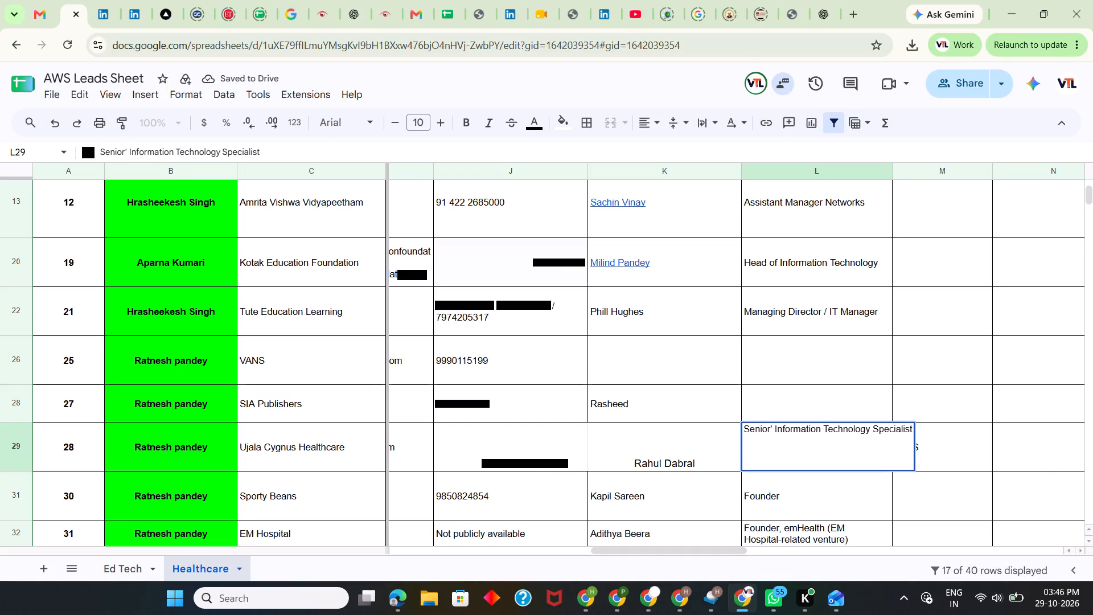
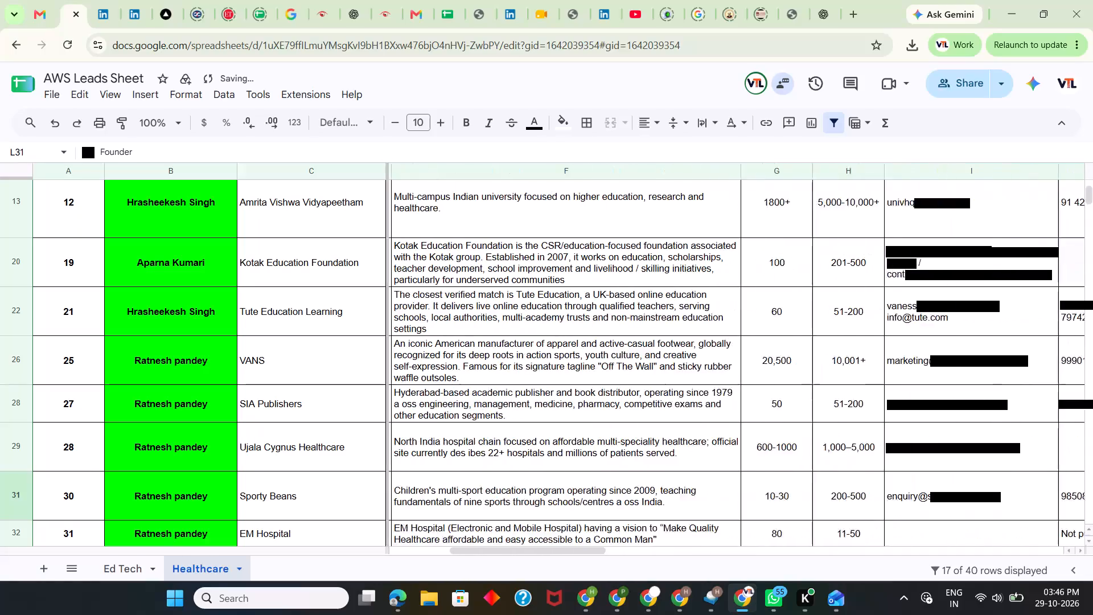
# Copy the cell formatting of the SIA Publishers contact person in K28 onto the Ujala Cygnus Healthcare contact person in K29.
pyautogui.hscroll(-5, 771, 429)
pyautogui.hscroll(1, 771, 429)
pyautogui.click(729, 440)
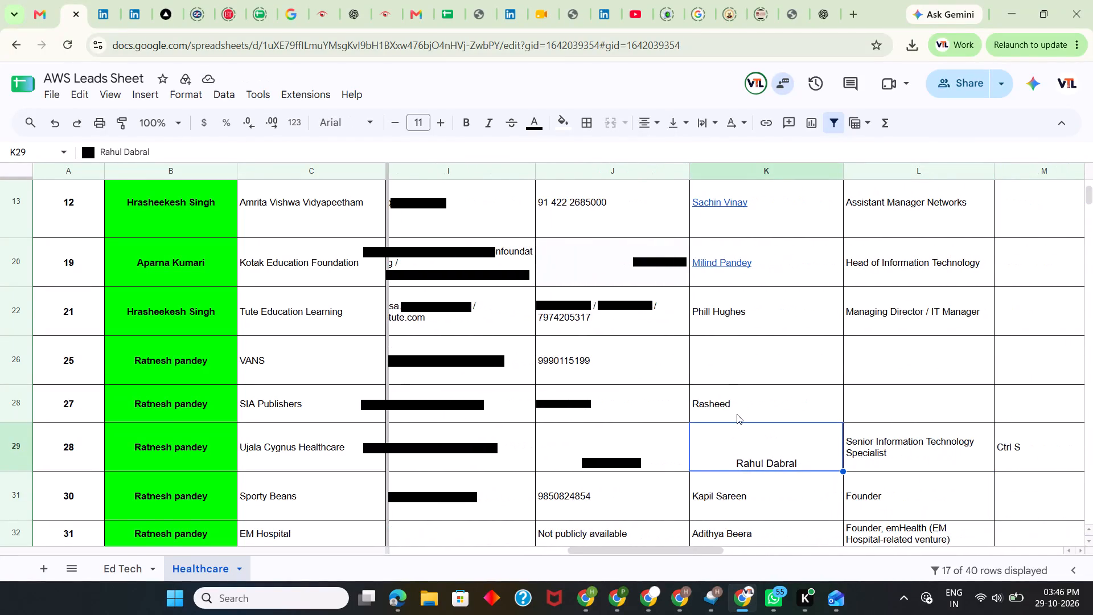
pyautogui.click(774, 418)
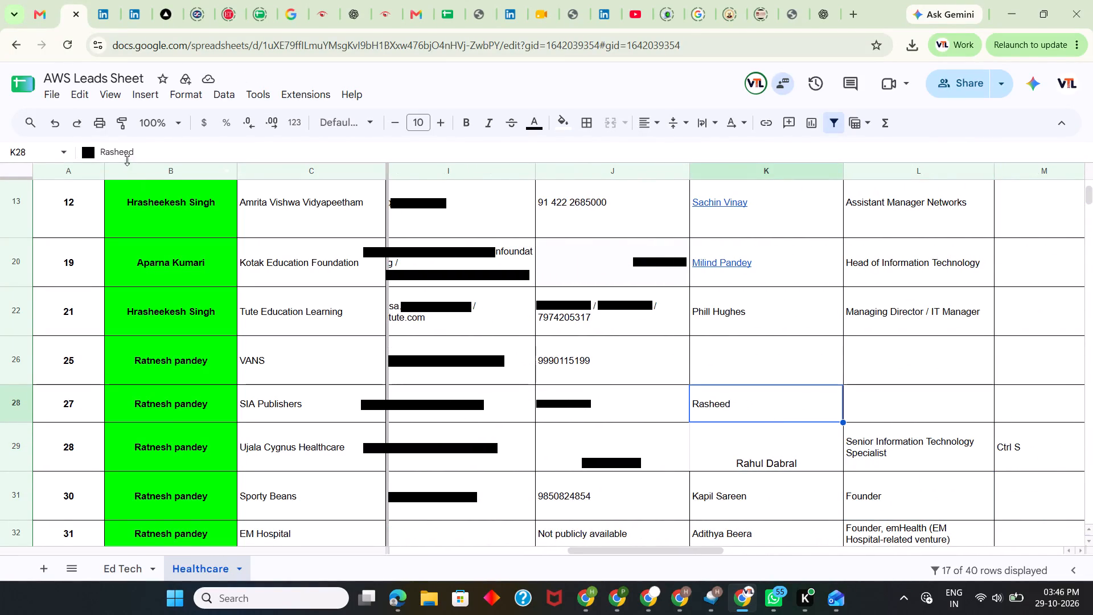
pyautogui.click(116, 128)
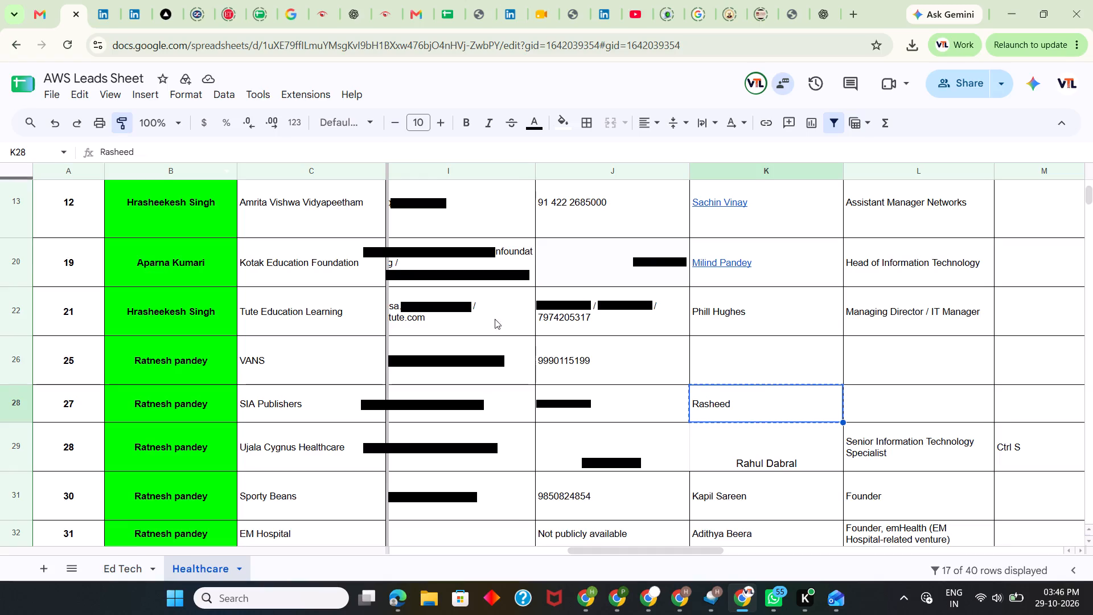
pyautogui.click(723, 447)
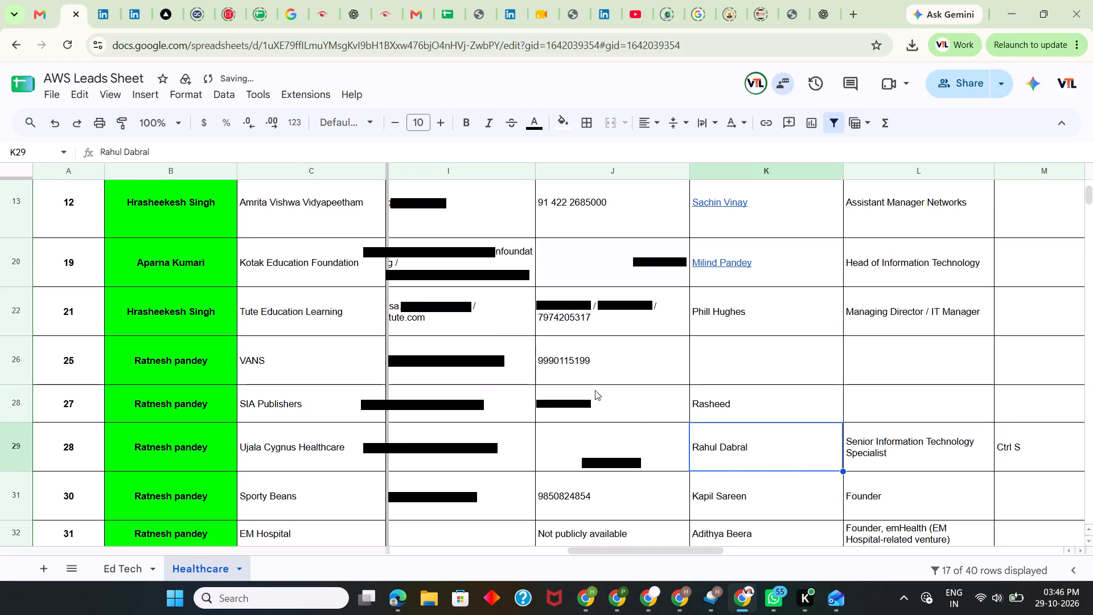
# Copy the cell formatting of the SIA Publishers phone number in J28 onto the Ujala Cygnus Healthcare phone number in J29.
pyautogui.click(628, 430)
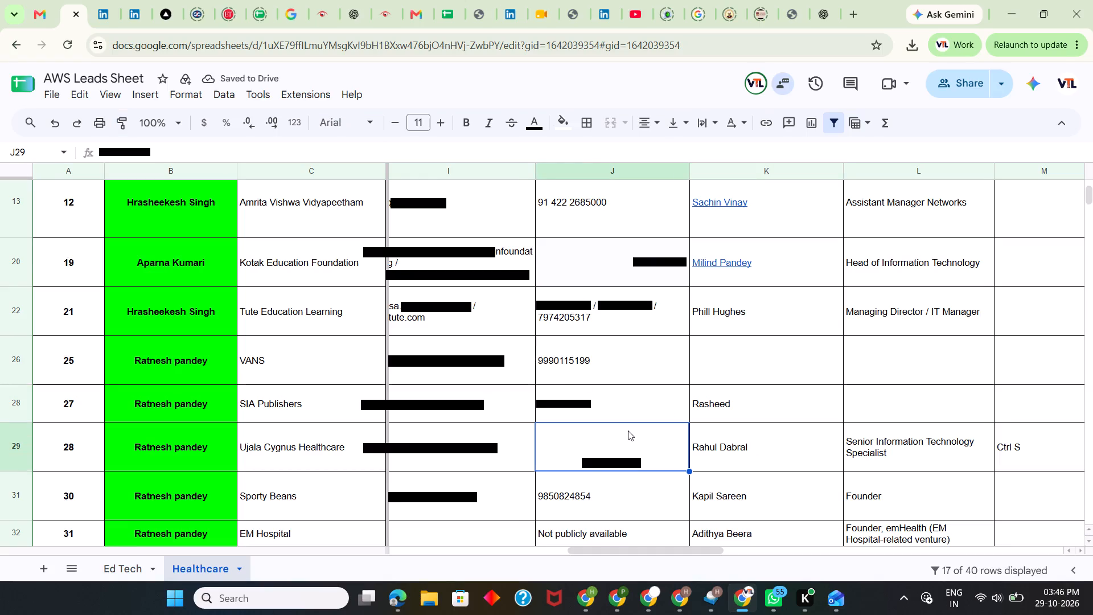
pyautogui.click(598, 407)
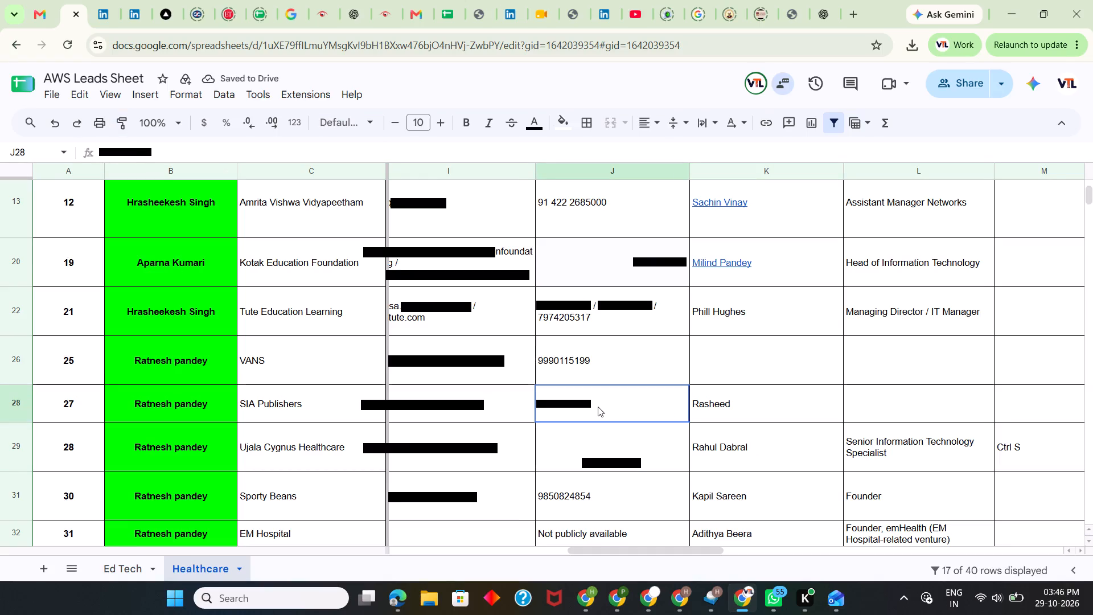
pyautogui.click(114, 127)
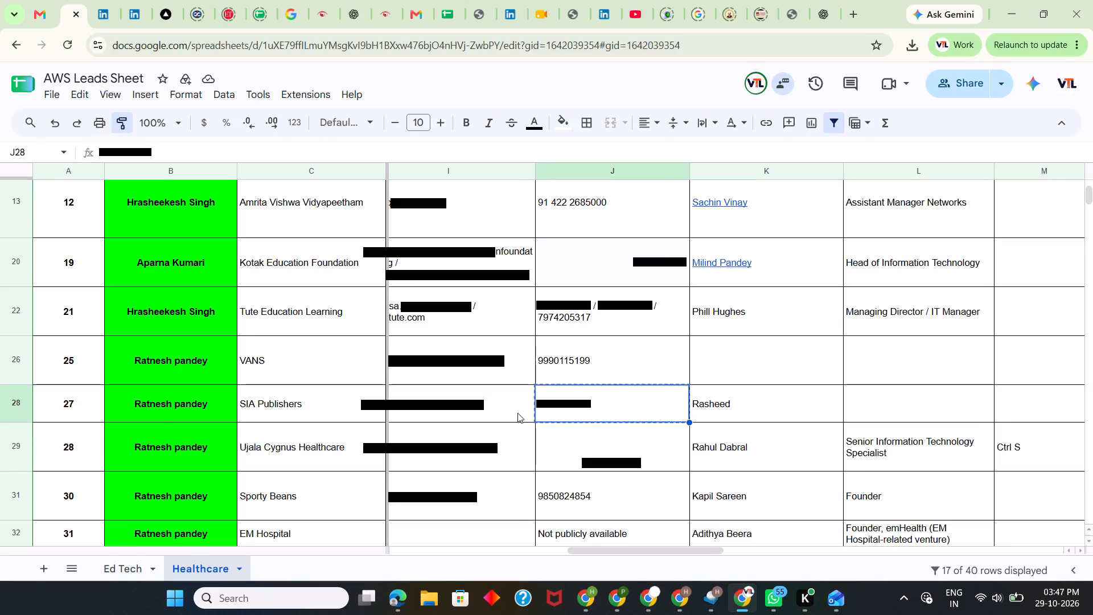
pyautogui.click(553, 447)
# Switch to the Daily Sales Call Data spreadsheet and look through the 28-10-2026 call entries above the Ujala Cygnus row.
pyautogui.hscroll(12, 553, 447)
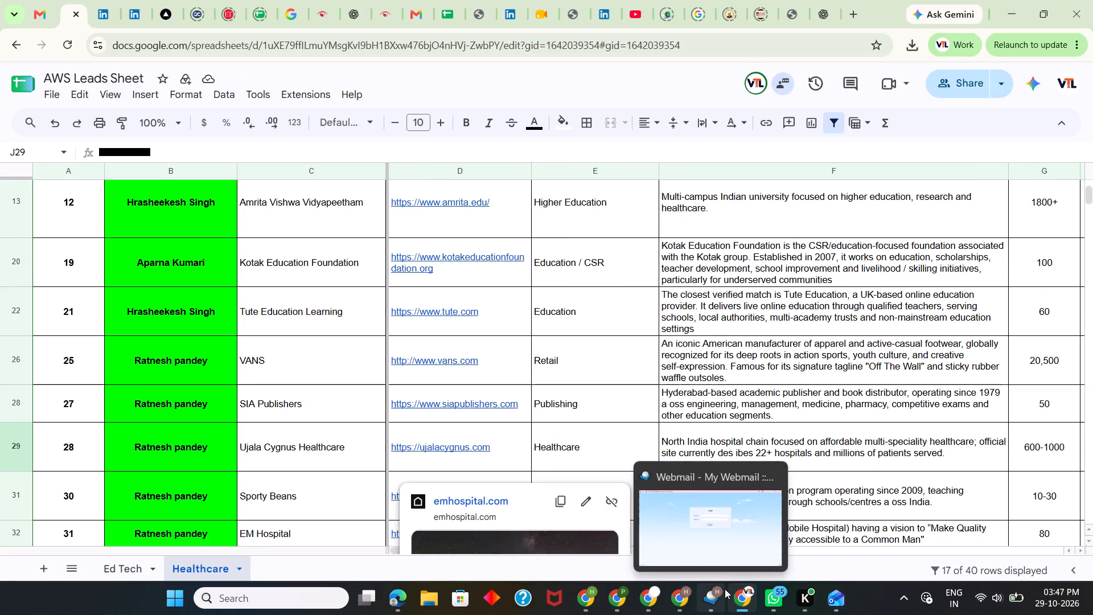
pyautogui.click(667, 596)
pyautogui.click(561, 499)
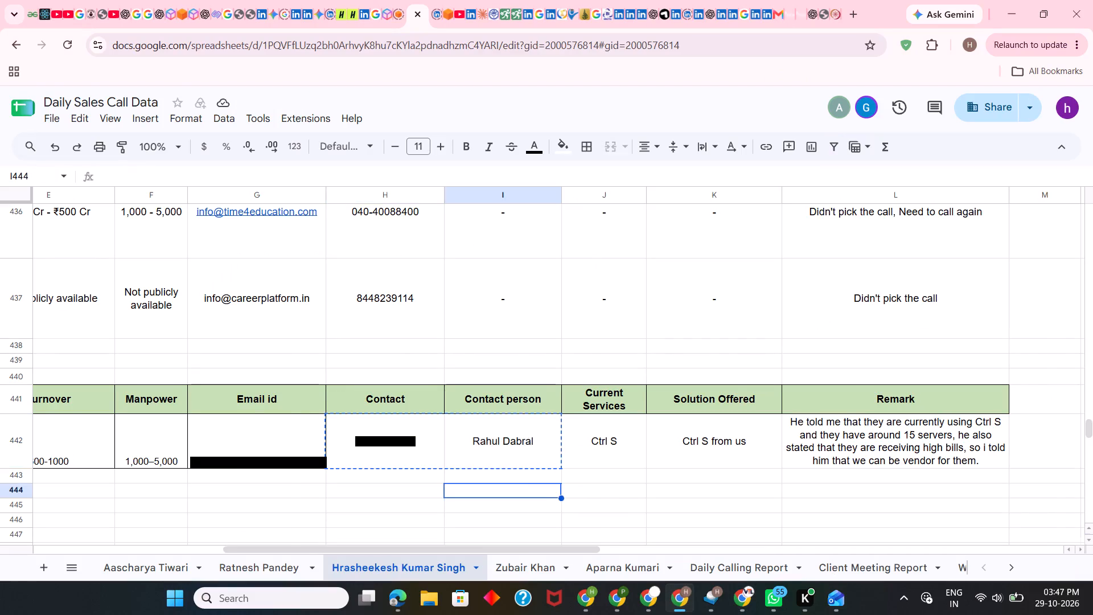
pyautogui.hscroll(7, 561, 499)
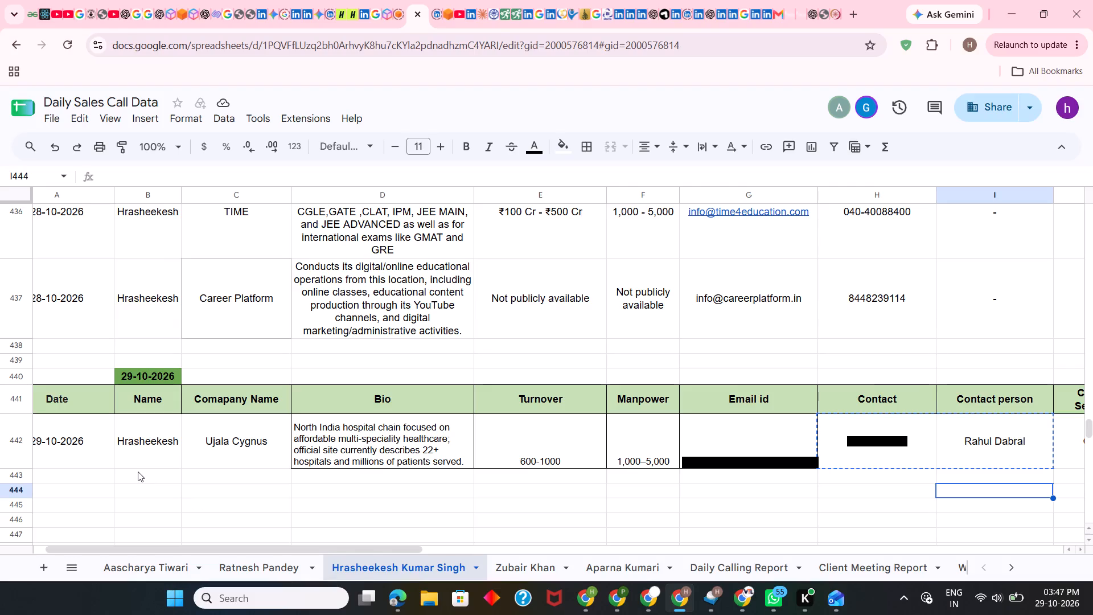
pyautogui.scroll(7, 138, 471)
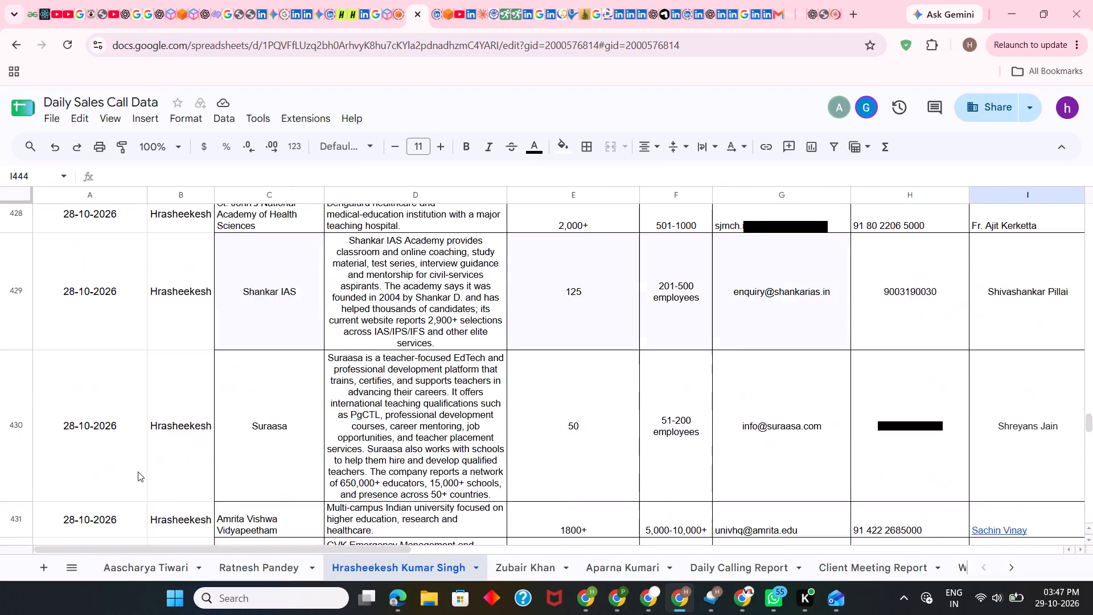
pyautogui.scroll(1, 138, 471)
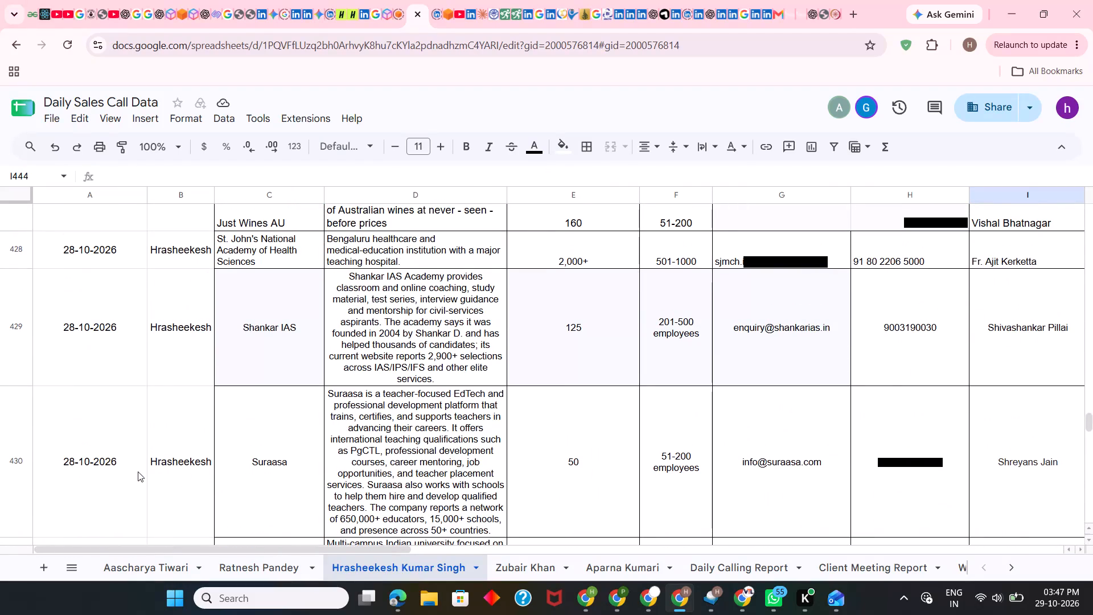
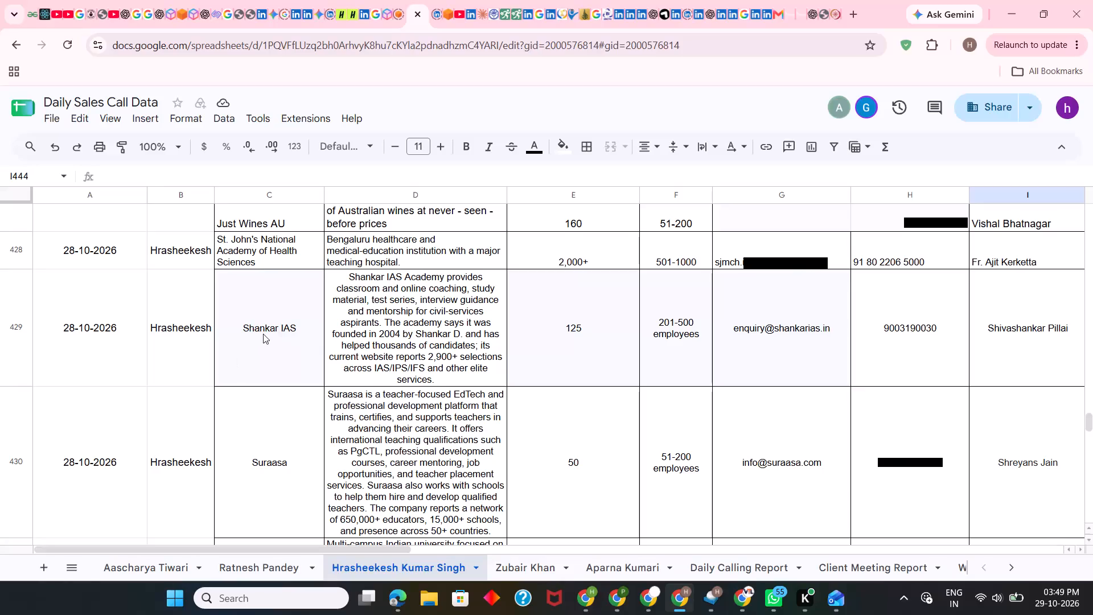
# Review the 28-10-2026 call entries from Lal Bahadur Shashtri Training Institute to Shankar IAS, including their solutions offered and remarks.
pyautogui.scroll(1, 263, 334)
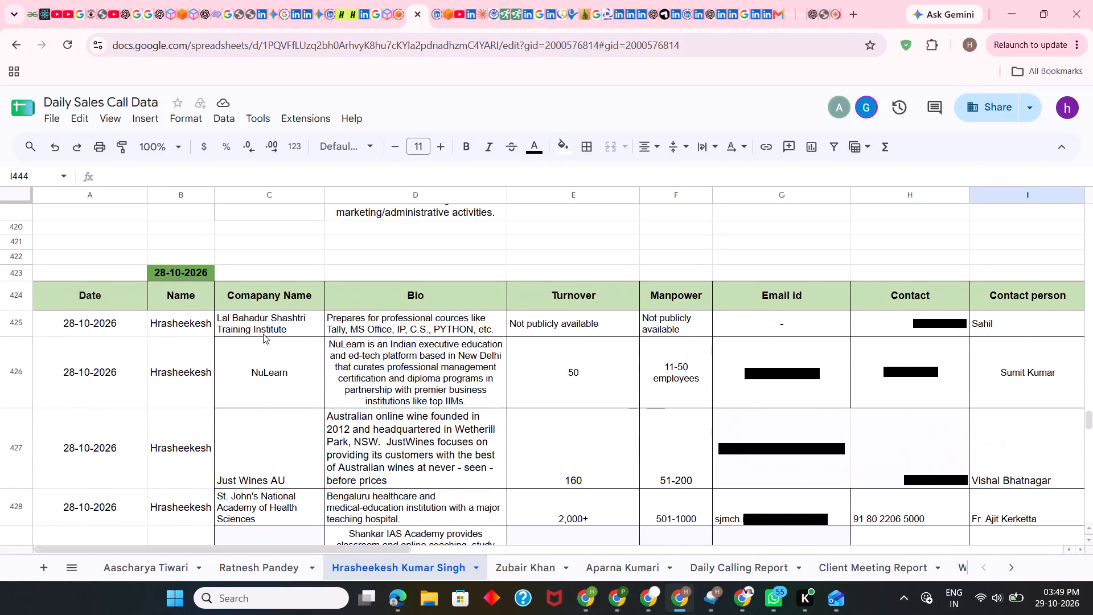
pyautogui.scroll(2, 263, 334)
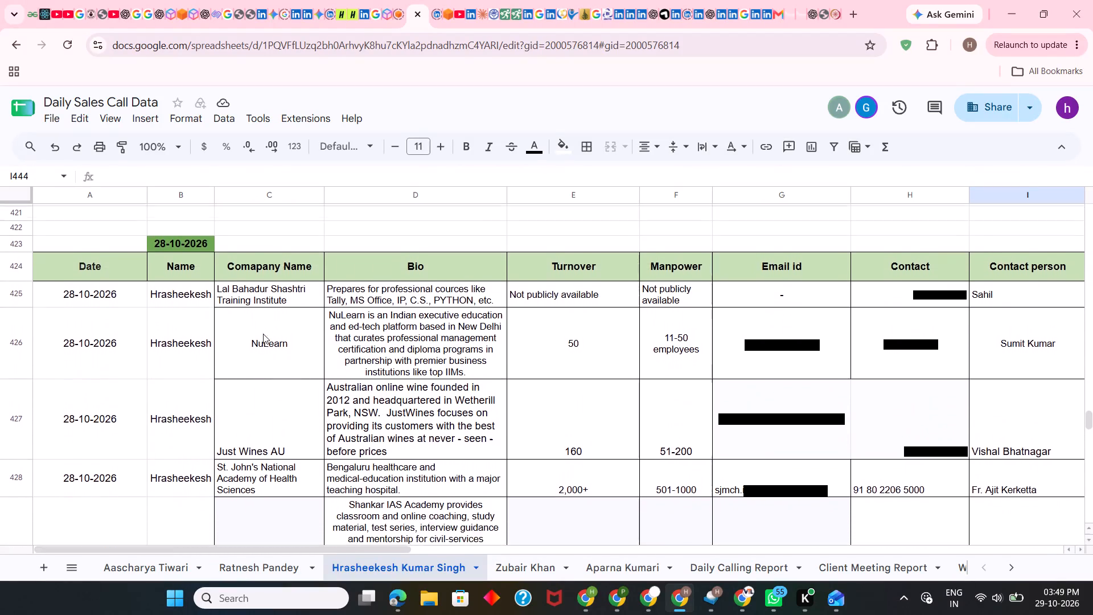
pyautogui.scroll(1, 263, 334)
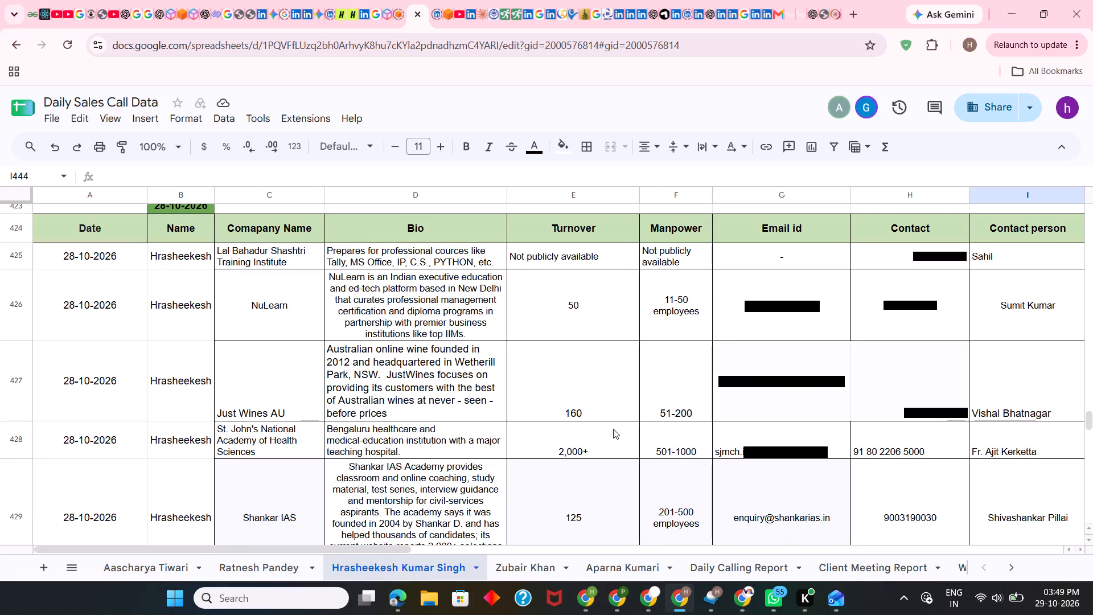
pyautogui.hscroll(-5, 613, 429)
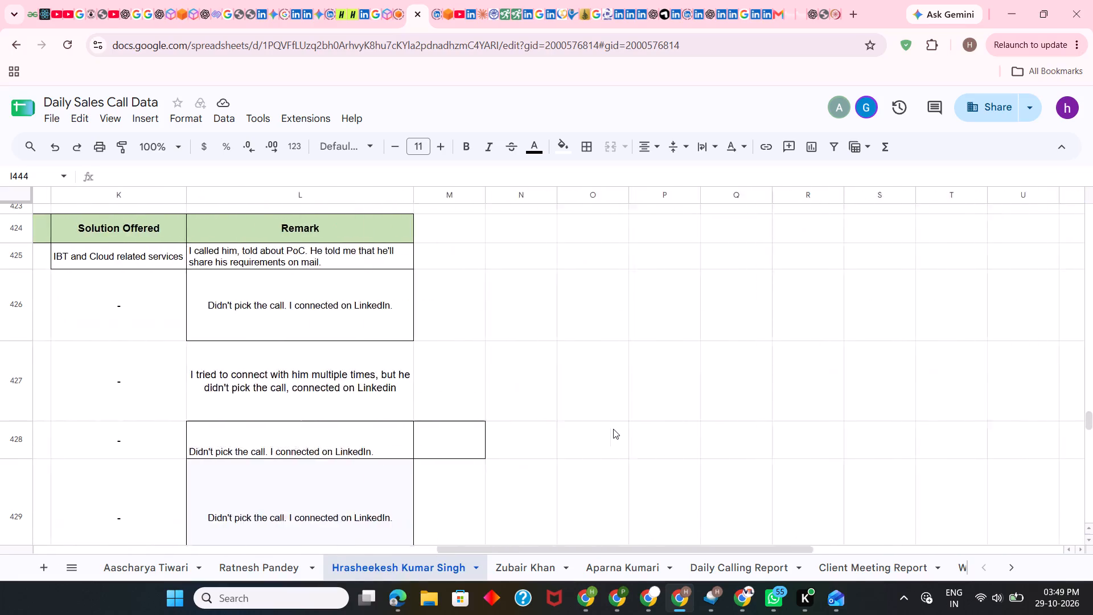
pyautogui.hscroll(6, 613, 429)
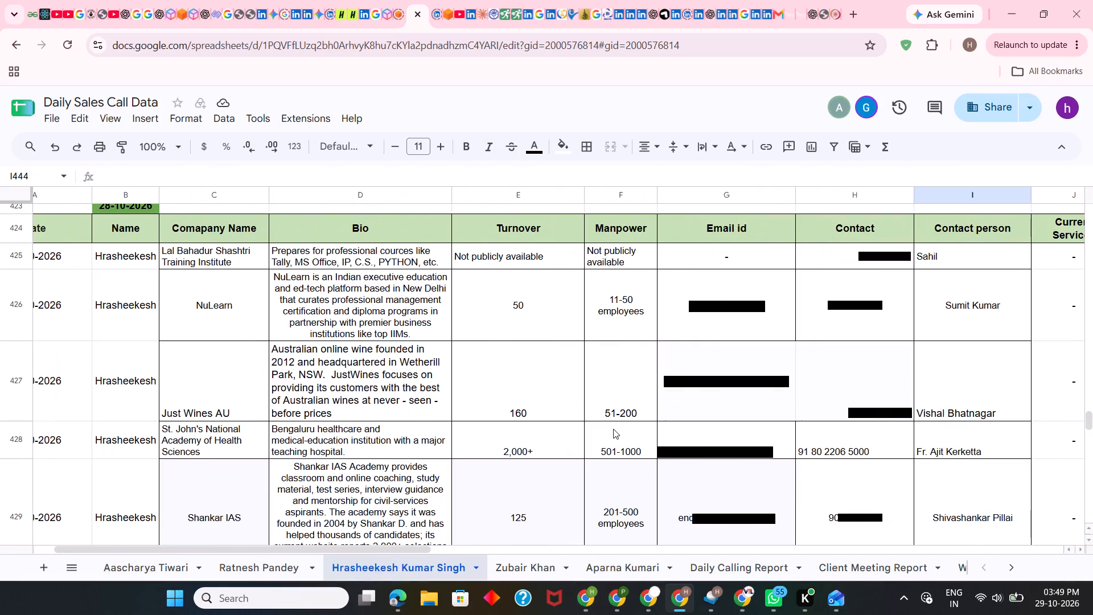
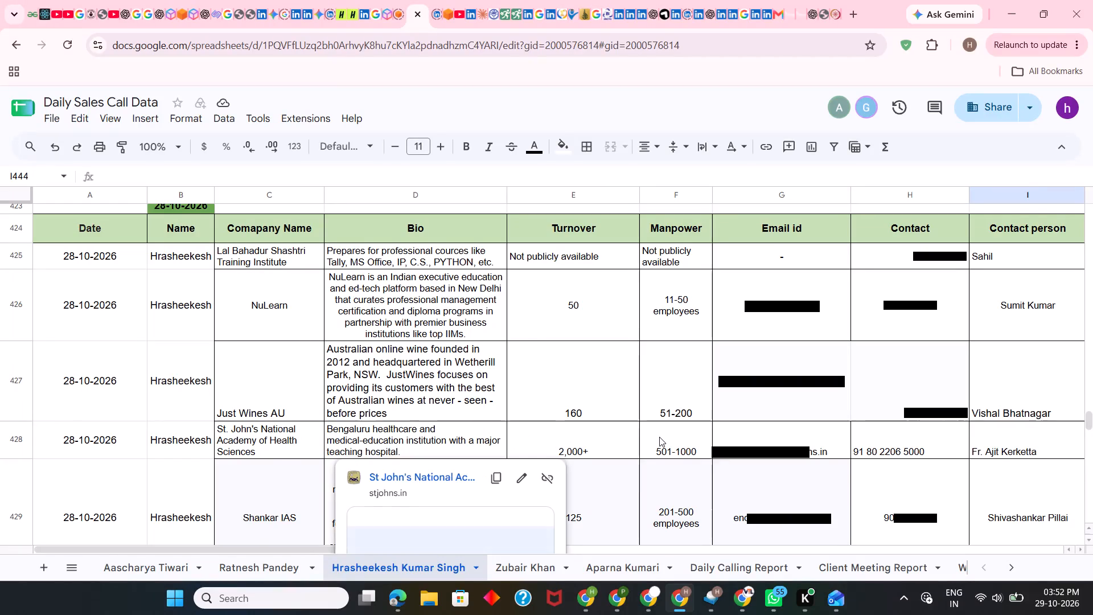
# Recheck the 28-10-2026 call entries in rows 425 to 429, comparing contact details, current services, solutions offered and remarks.
pyautogui.hscroll(-8, 659, 437)
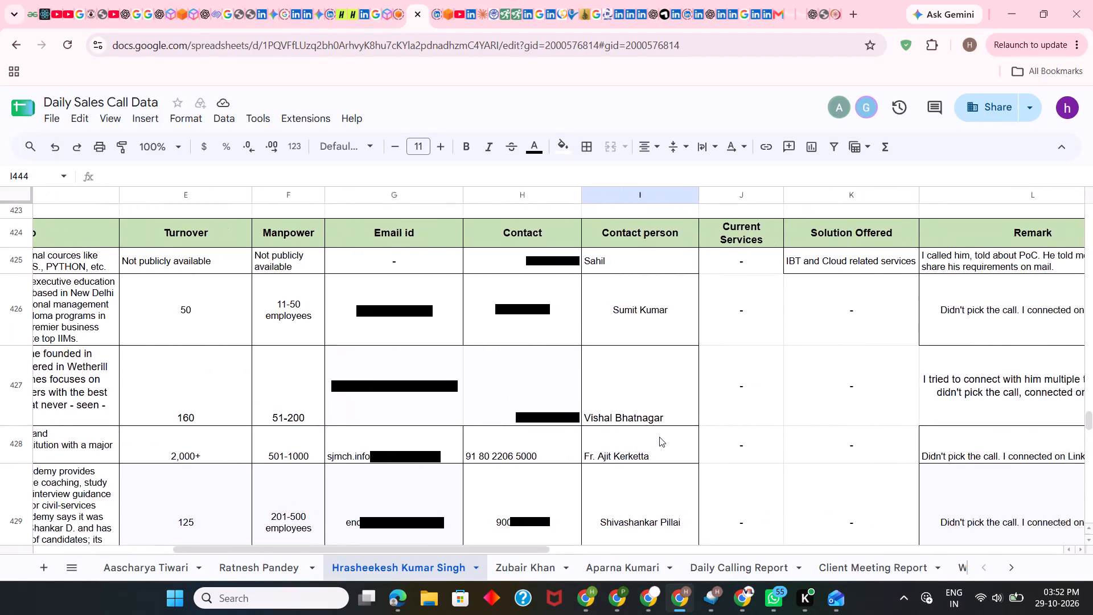
pyautogui.hscroll(-7, 659, 437)
pyautogui.scroll(-1, 659, 437)
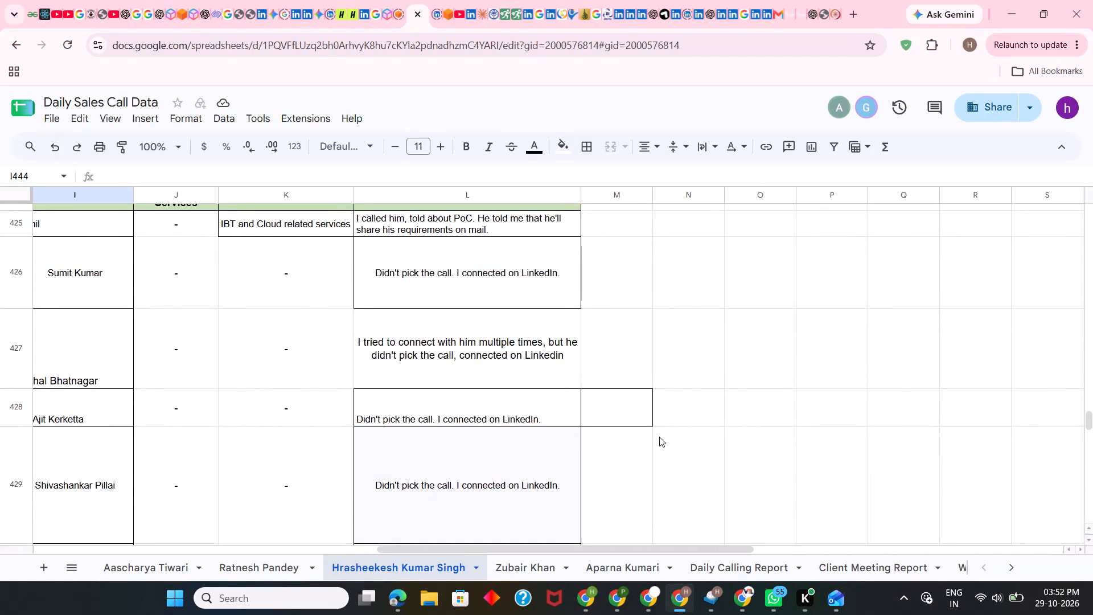
pyautogui.scroll(-1, 659, 437)
pyautogui.hscroll(5, 659, 437)
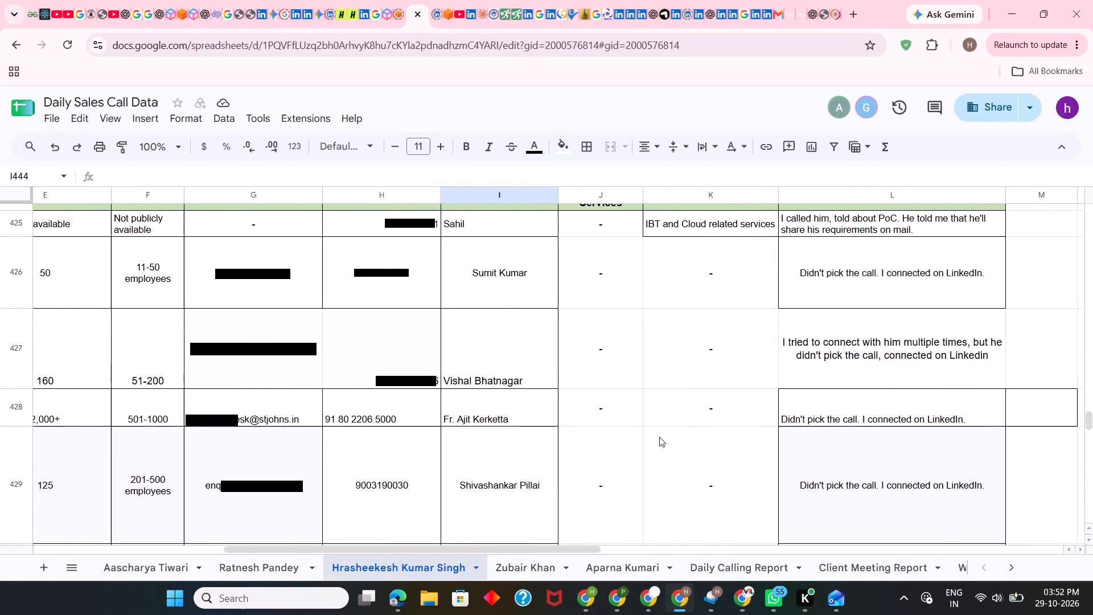
pyautogui.hscroll(3, 659, 437)
pyautogui.hscroll(-6, 659, 437)
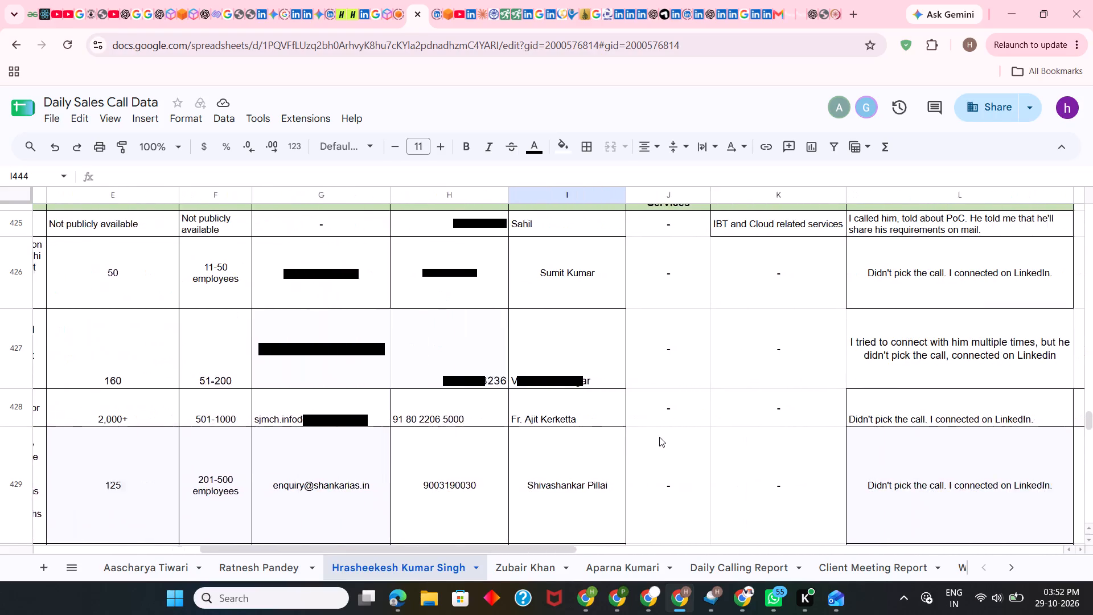
pyautogui.hscroll(-2, 659, 437)
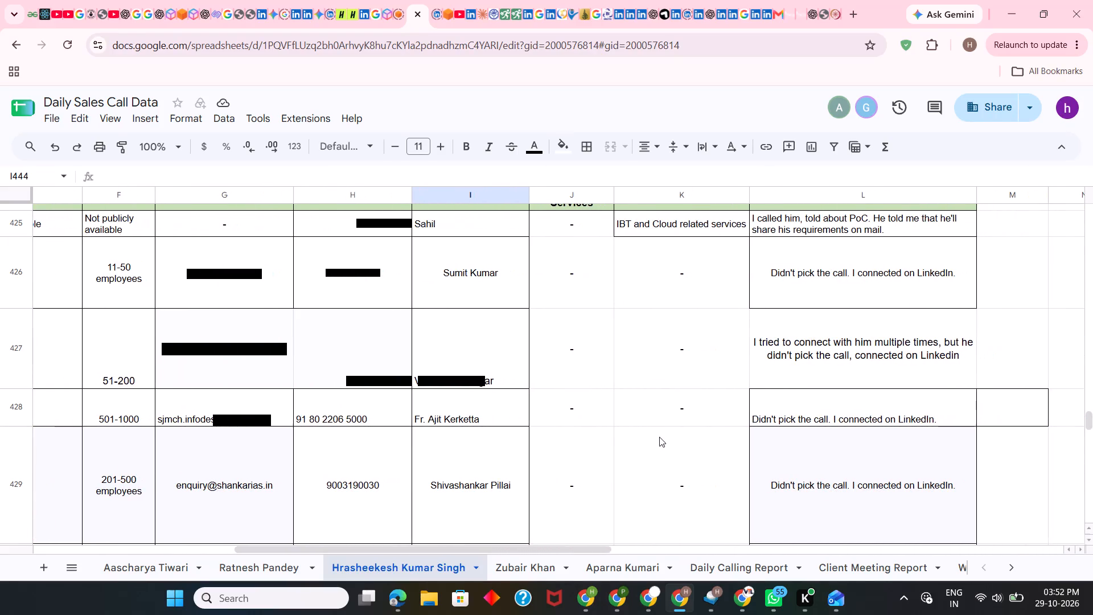
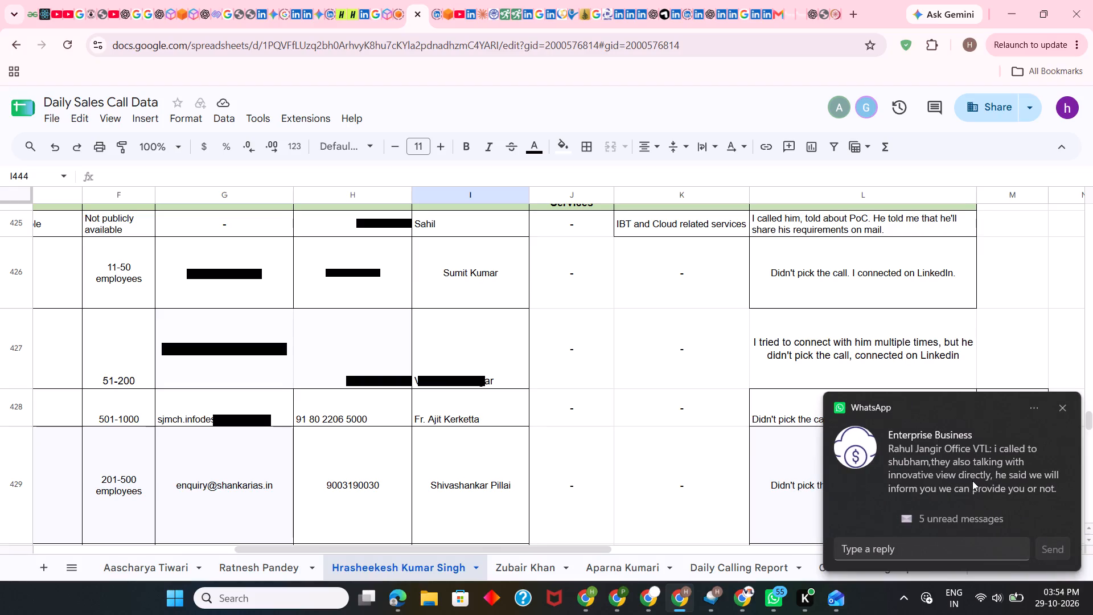
# Dismiss the WhatsApp message notification covering the call entries.
pyautogui.click(1063, 409)
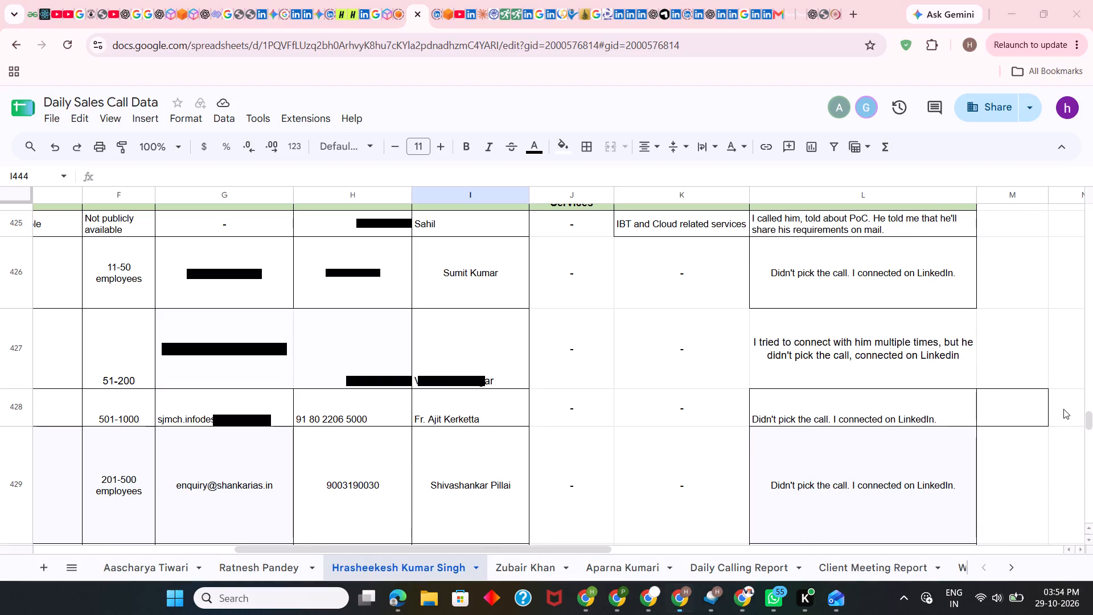